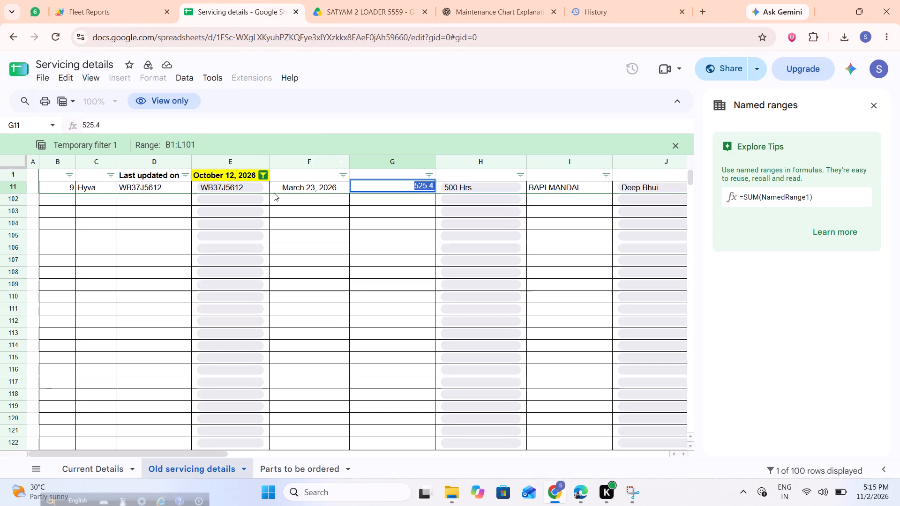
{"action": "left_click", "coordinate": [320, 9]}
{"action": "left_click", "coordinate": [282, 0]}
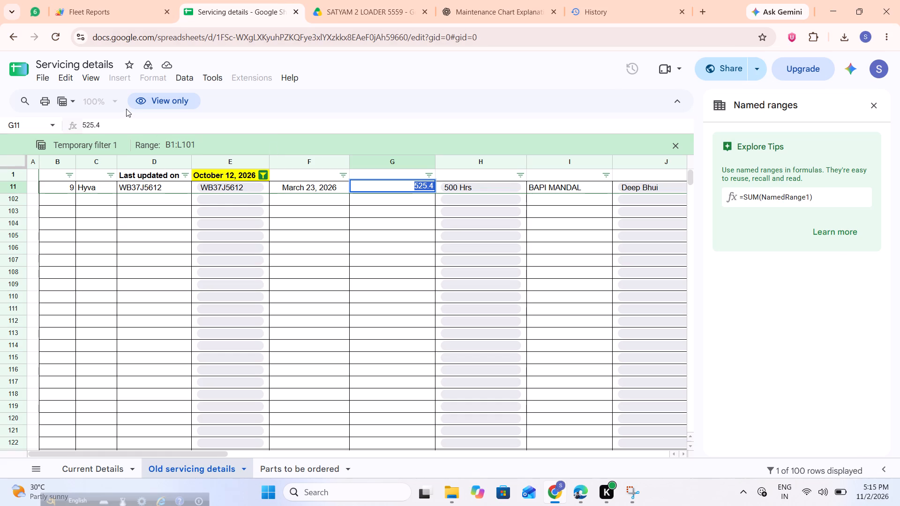
{"action": "left_click", "coordinate": [267, 171]}
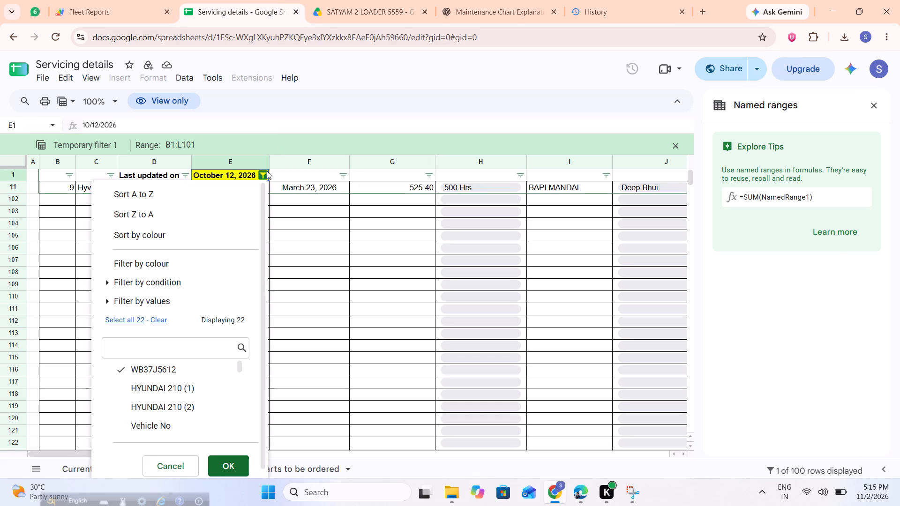
{"action": "left_click", "coordinate": [162, 365]}
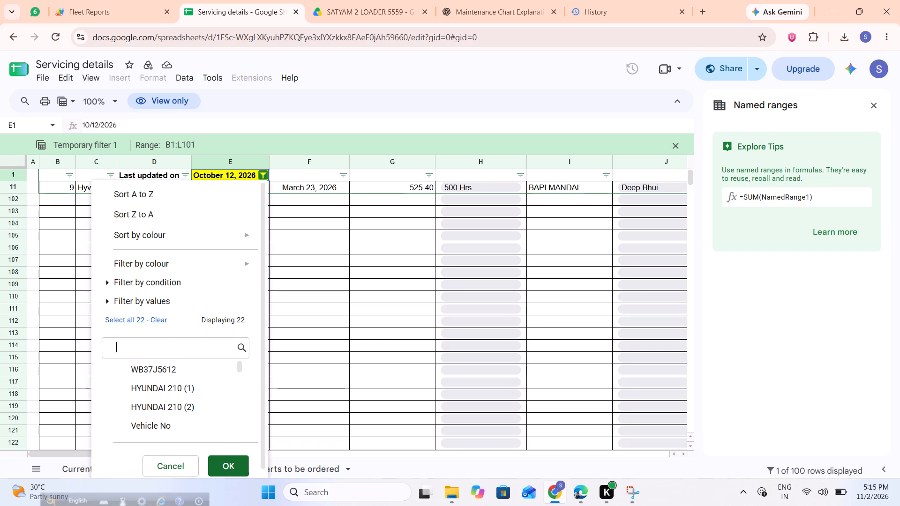
{"action": "left_click", "coordinate": [162, 351]}
{"action": "scroll", "coordinate": [175, 409], "scroll_direction": "down", "scroll_amount": 1}
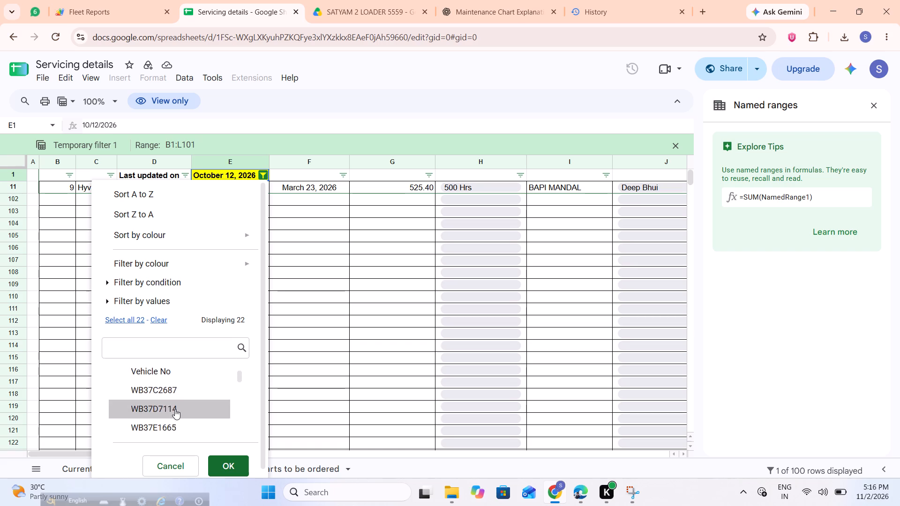
{"action": "scroll", "coordinate": [175, 409], "scroll_direction": "down", "scroll_amount": 3}
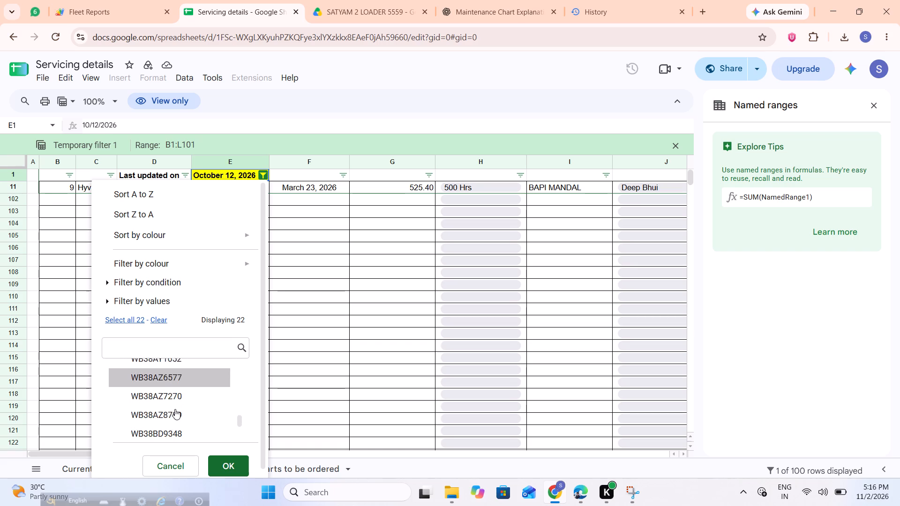
{"action": "scroll", "coordinate": [175, 409], "scroll_direction": "down", "scroll_amount": 2}
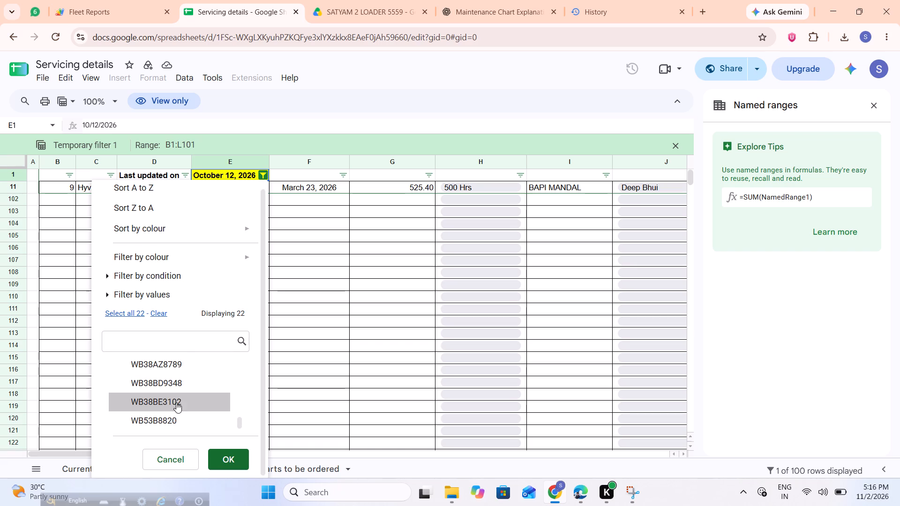
{"action": "scroll", "coordinate": [183, 385], "scroll_direction": "up", "scroll_amount": 1}
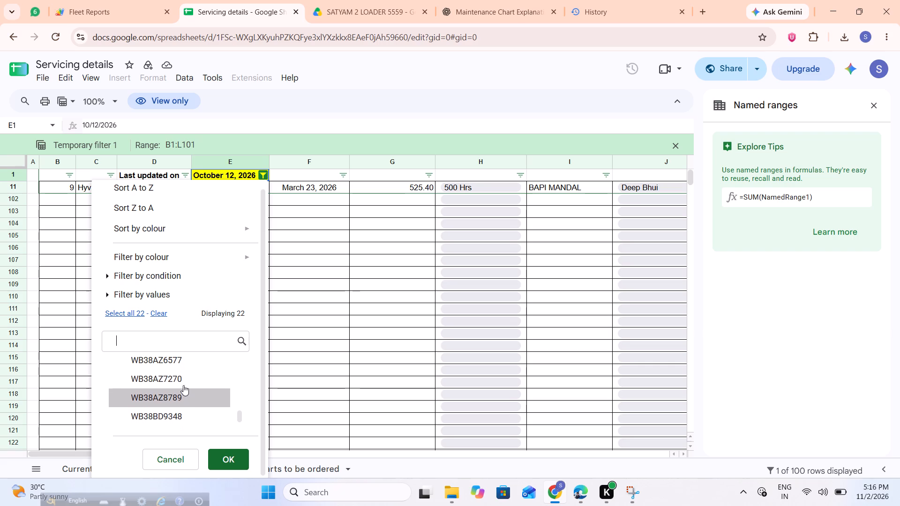
{"action": "scroll", "coordinate": [183, 385], "scroll_direction": "up", "scroll_amount": 2}
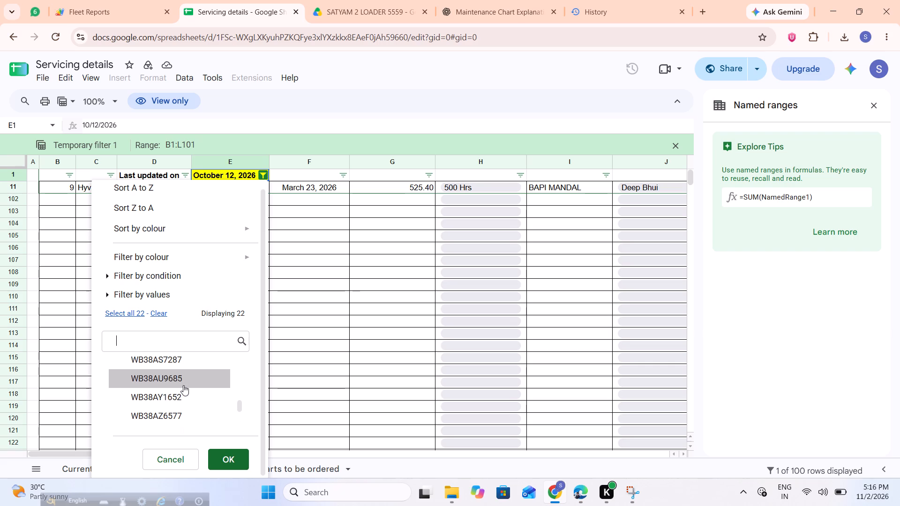
{"action": "scroll", "coordinate": [183, 385], "scroll_direction": "up", "scroll_amount": 1}
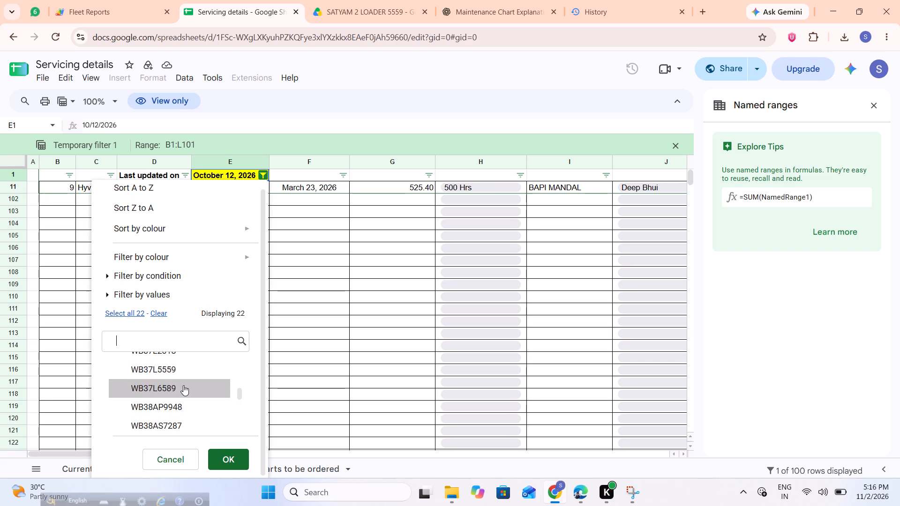
{"action": "scroll", "coordinate": [183, 385], "scroll_direction": "up", "scroll_amount": 1}
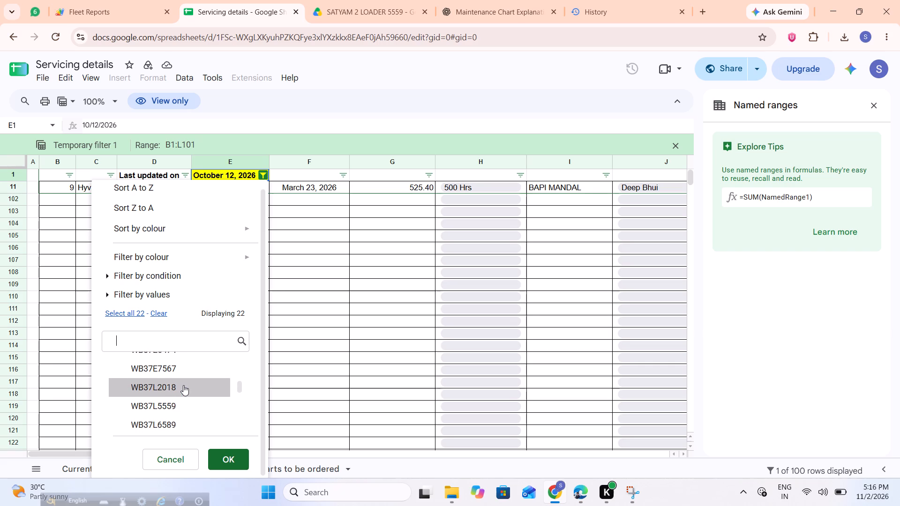
{"action": "scroll", "coordinate": [183, 385], "scroll_direction": "up", "scroll_amount": 3}
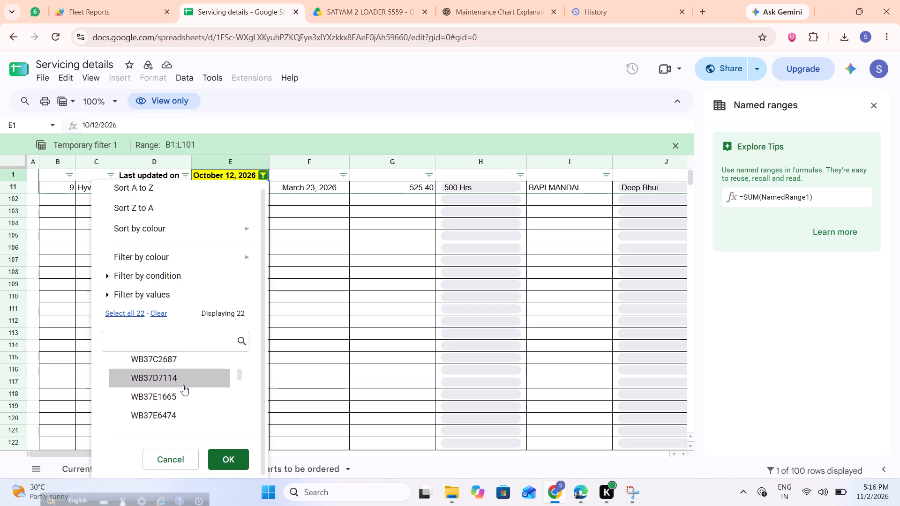
{"action": "scroll", "coordinate": [183, 385], "scroll_direction": "up", "scroll_amount": 2}
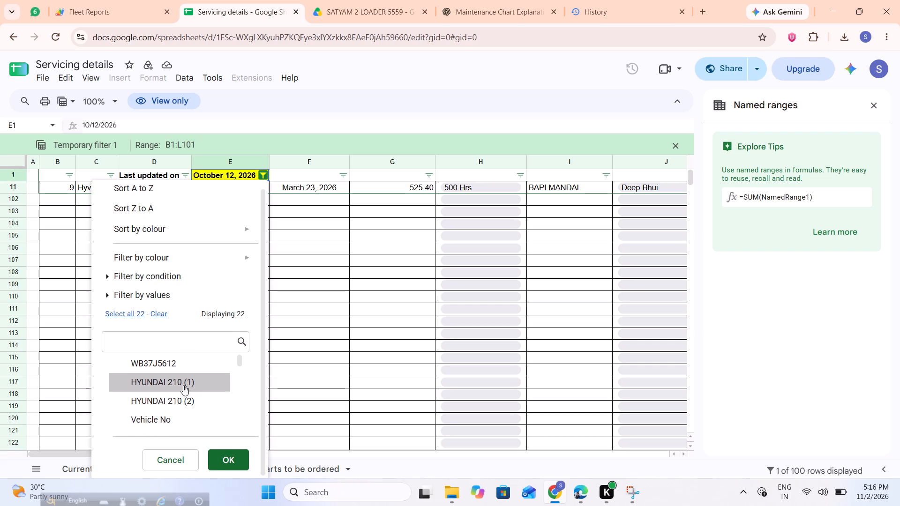
{"action": "scroll", "coordinate": [183, 385], "scroll_direction": "up", "scroll_amount": 1}
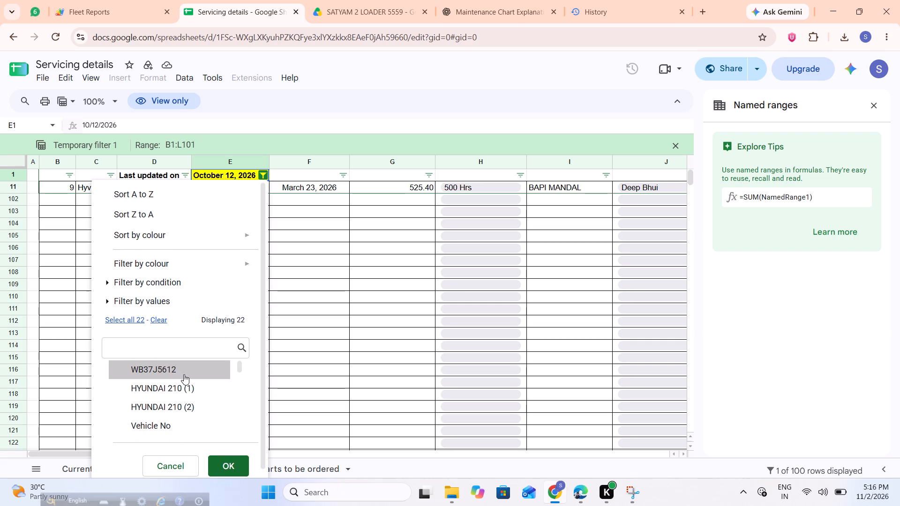
{"action": "scroll", "coordinate": [180, 382], "scroll_direction": "down", "scroll_amount": 1}
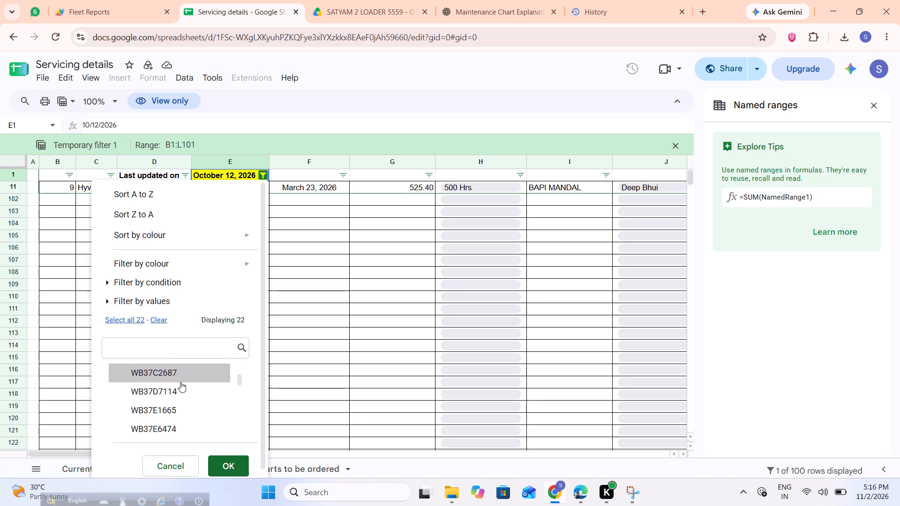
{"action": "left_click", "coordinate": [181, 376]}
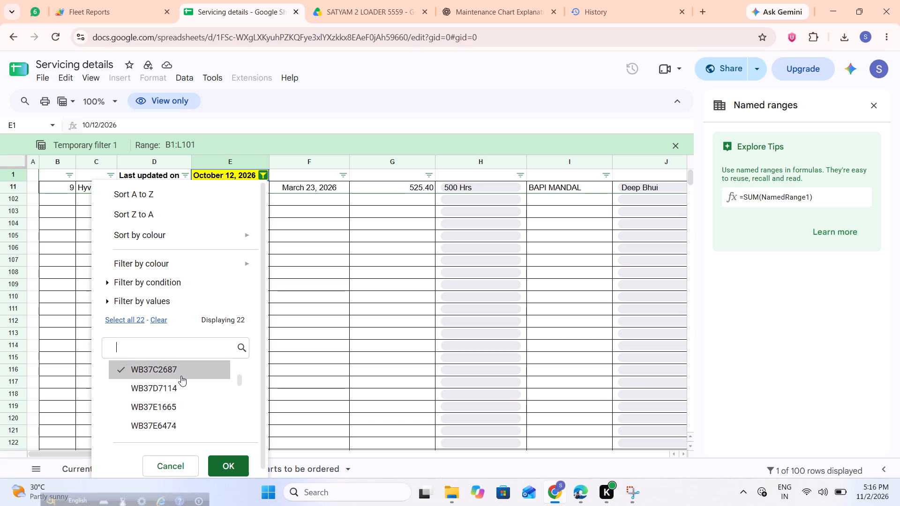
{"action": "left_click", "coordinate": [222, 465]}
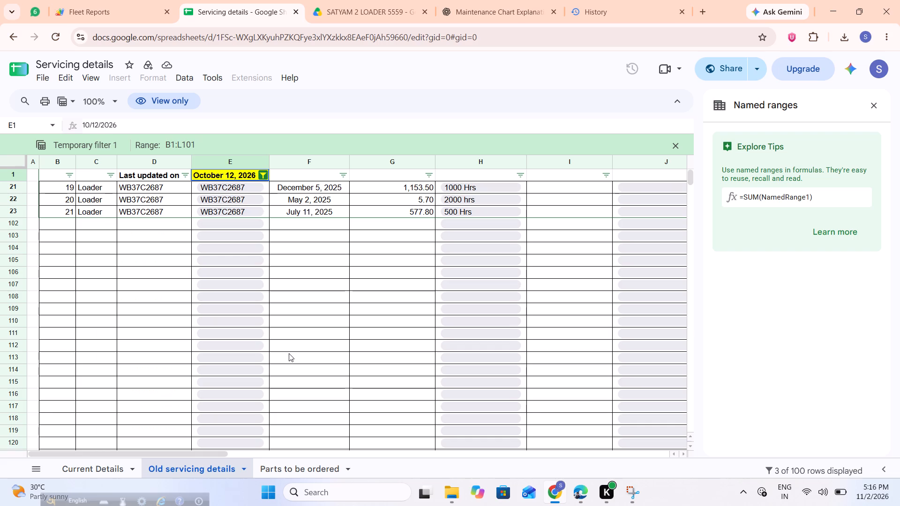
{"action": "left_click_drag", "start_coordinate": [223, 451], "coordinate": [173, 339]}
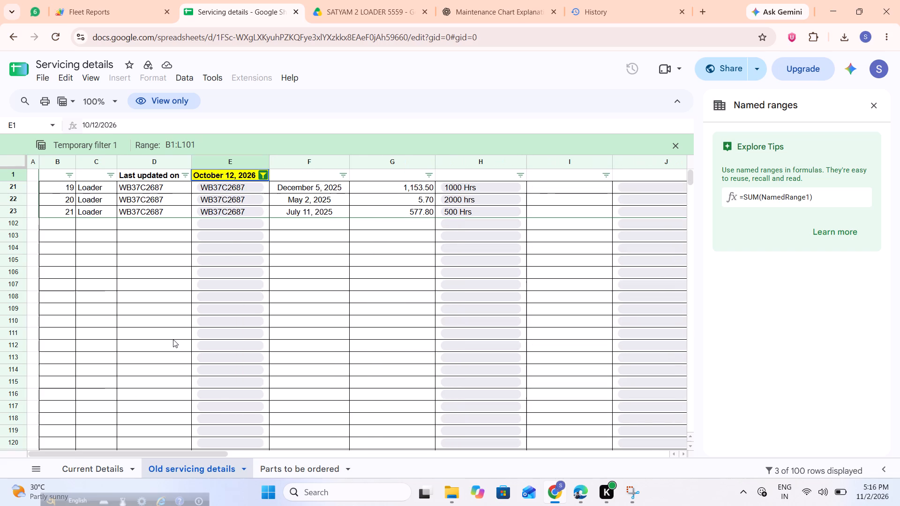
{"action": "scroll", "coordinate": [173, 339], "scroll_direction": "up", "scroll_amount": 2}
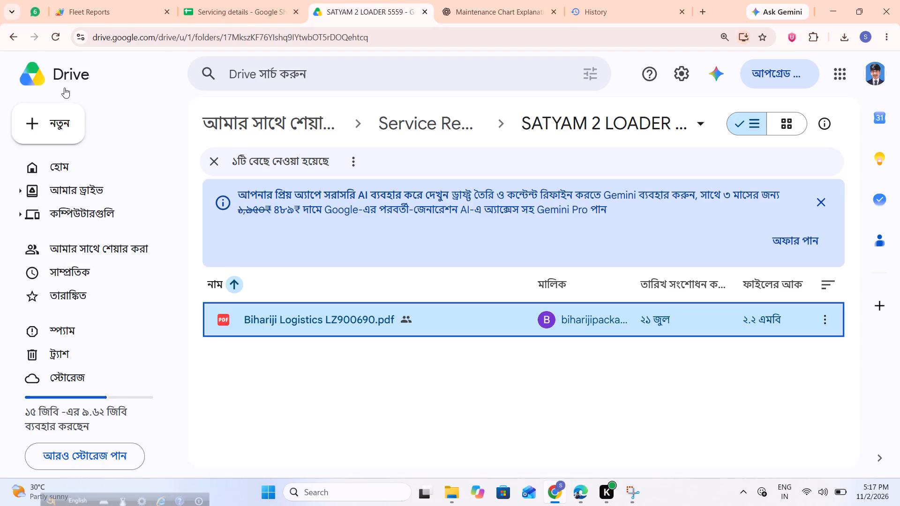
{"action": "left_click", "coordinate": [12, 38]}
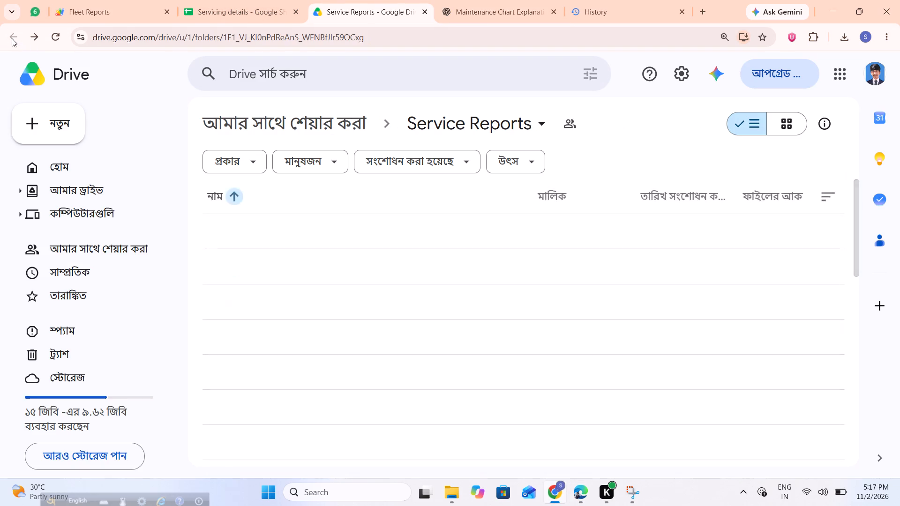
{"action": "scroll", "coordinate": [313, 384], "scroll_direction": "down", "scroll_amount": 1}
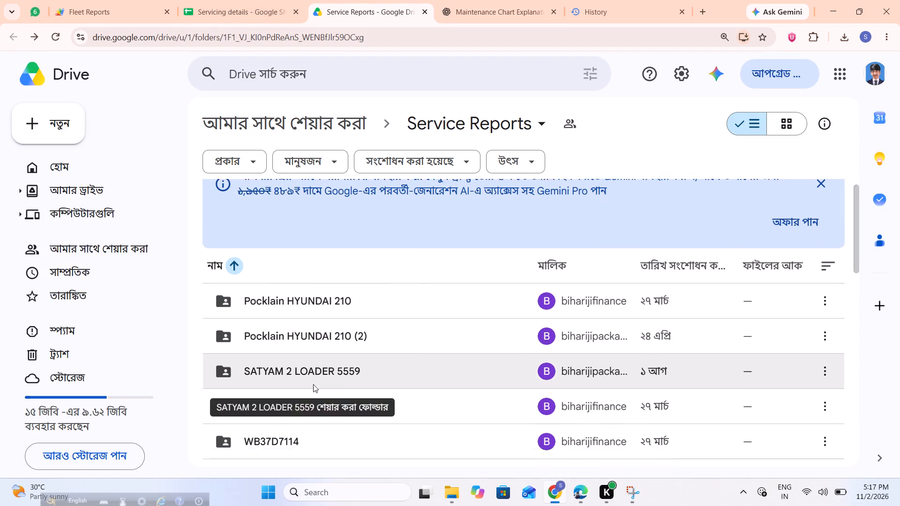
{"action": "scroll", "coordinate": [313, 384], "scroll_direction": "down", "scroll_amount": 1}
{"action": "double_click", "coordinate": [301, 359]}
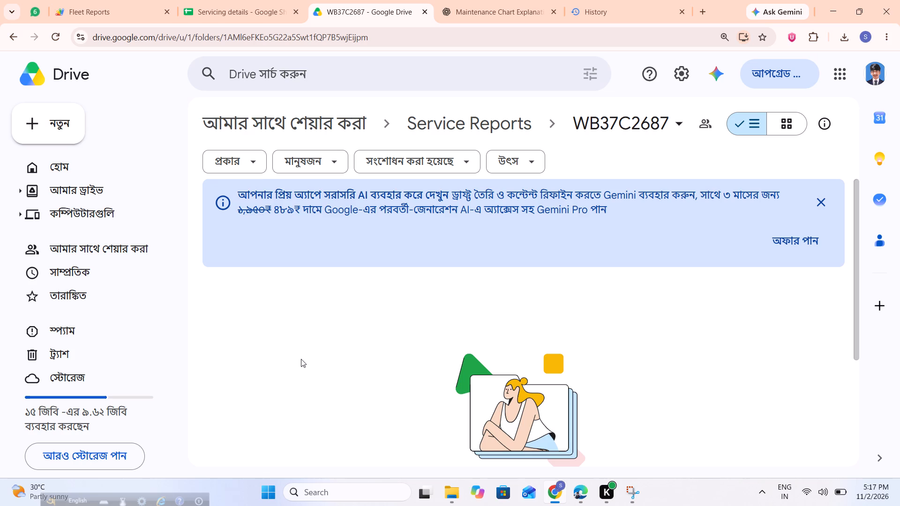
Switch back to the Servicing details spreadsheet with the old servicing records.
{"action": "left_click", "coordinate": [231, 0]}
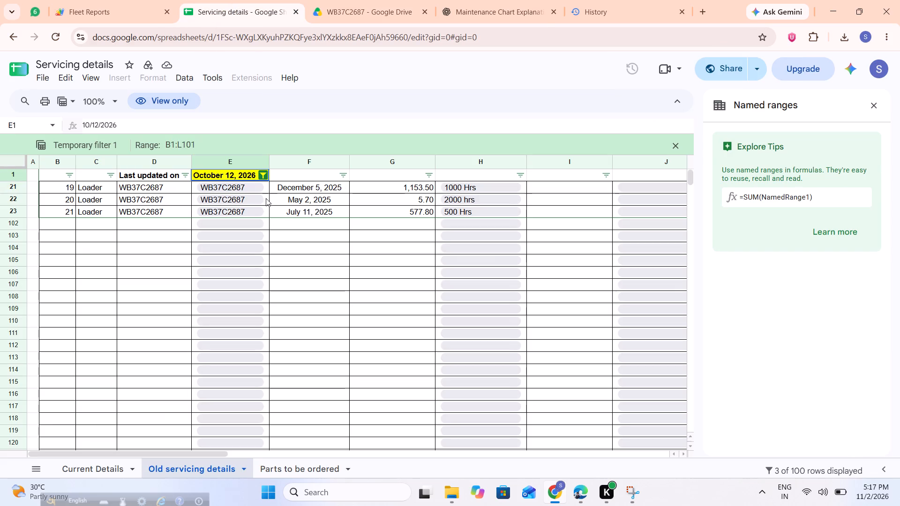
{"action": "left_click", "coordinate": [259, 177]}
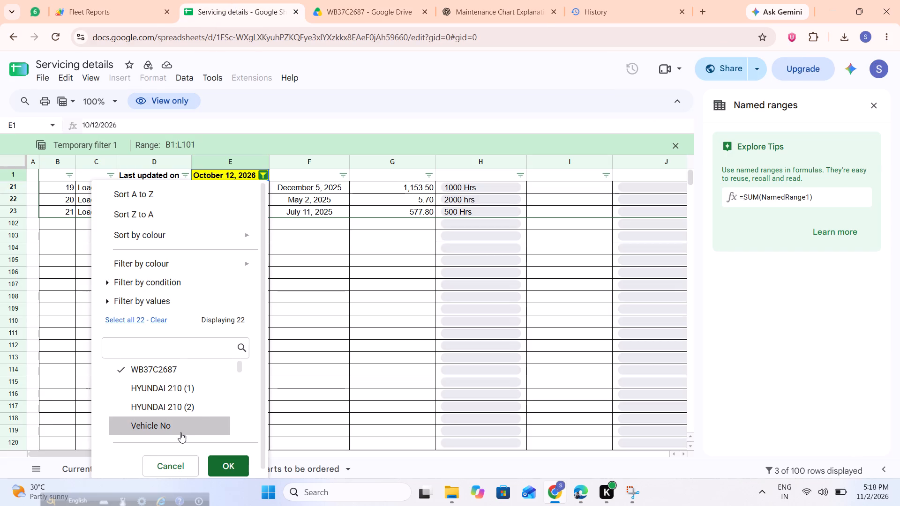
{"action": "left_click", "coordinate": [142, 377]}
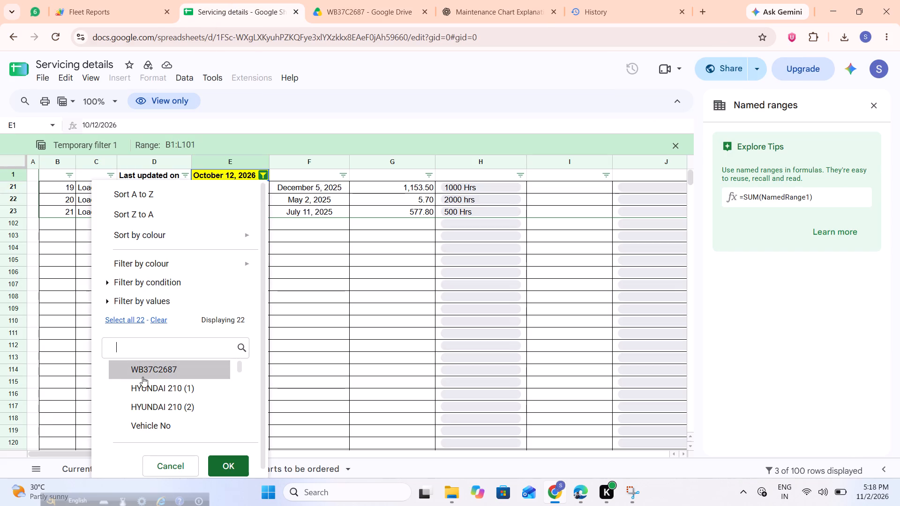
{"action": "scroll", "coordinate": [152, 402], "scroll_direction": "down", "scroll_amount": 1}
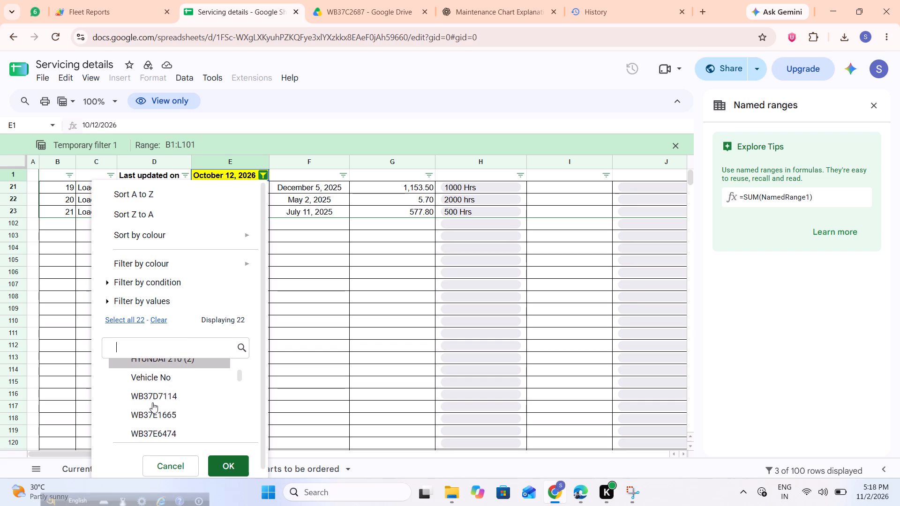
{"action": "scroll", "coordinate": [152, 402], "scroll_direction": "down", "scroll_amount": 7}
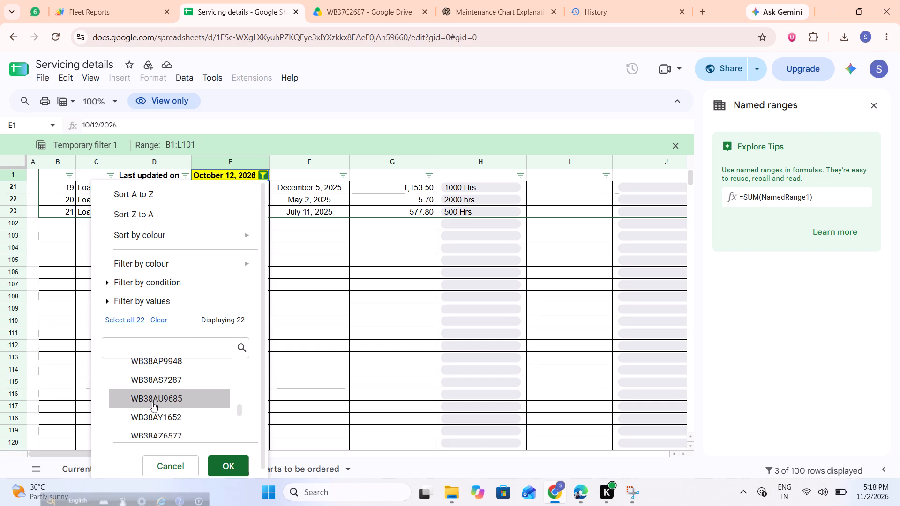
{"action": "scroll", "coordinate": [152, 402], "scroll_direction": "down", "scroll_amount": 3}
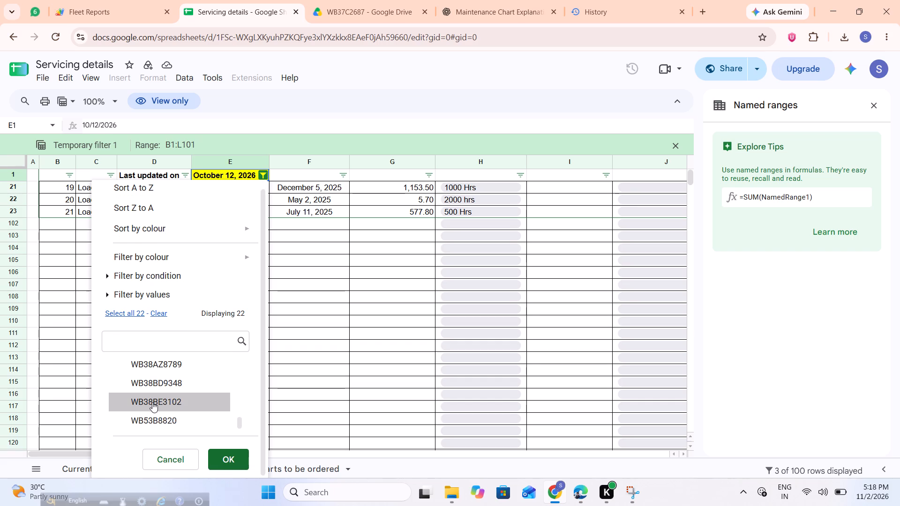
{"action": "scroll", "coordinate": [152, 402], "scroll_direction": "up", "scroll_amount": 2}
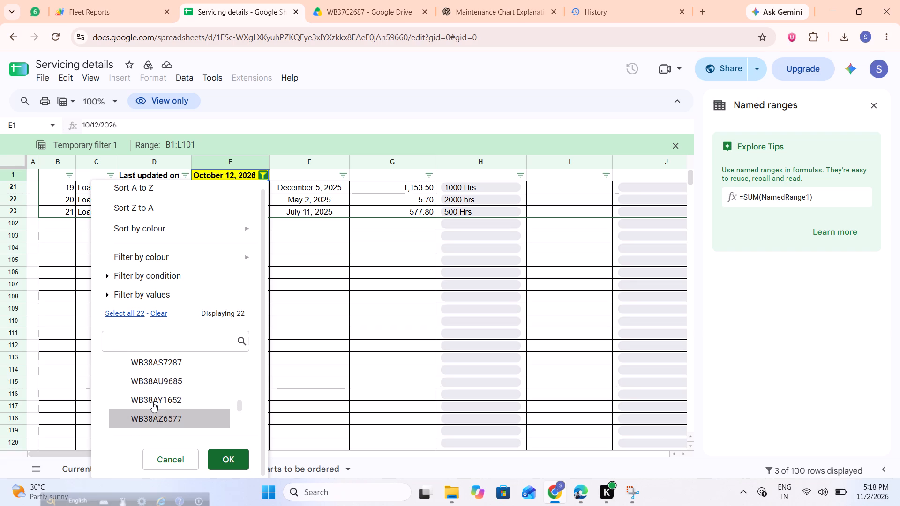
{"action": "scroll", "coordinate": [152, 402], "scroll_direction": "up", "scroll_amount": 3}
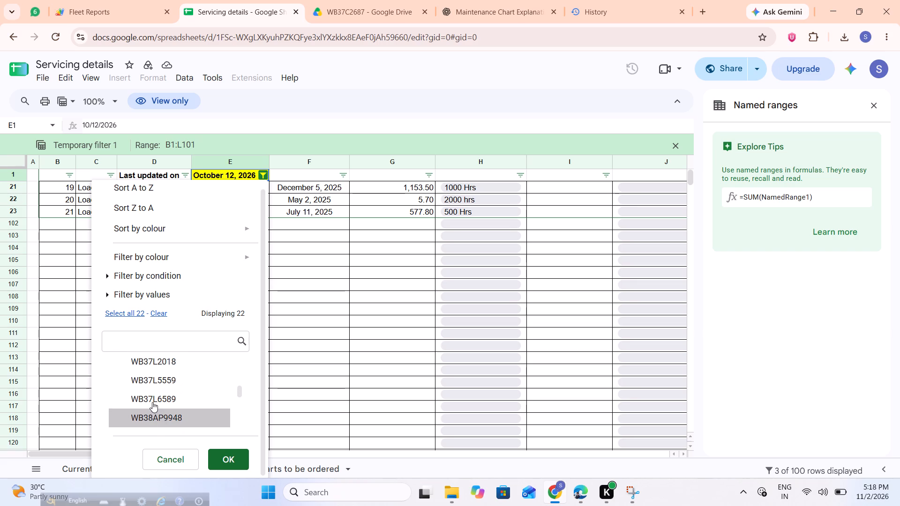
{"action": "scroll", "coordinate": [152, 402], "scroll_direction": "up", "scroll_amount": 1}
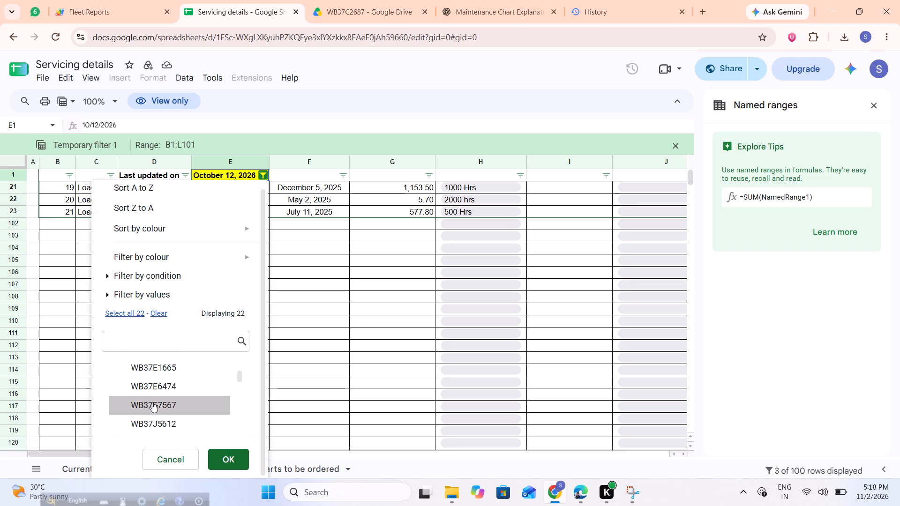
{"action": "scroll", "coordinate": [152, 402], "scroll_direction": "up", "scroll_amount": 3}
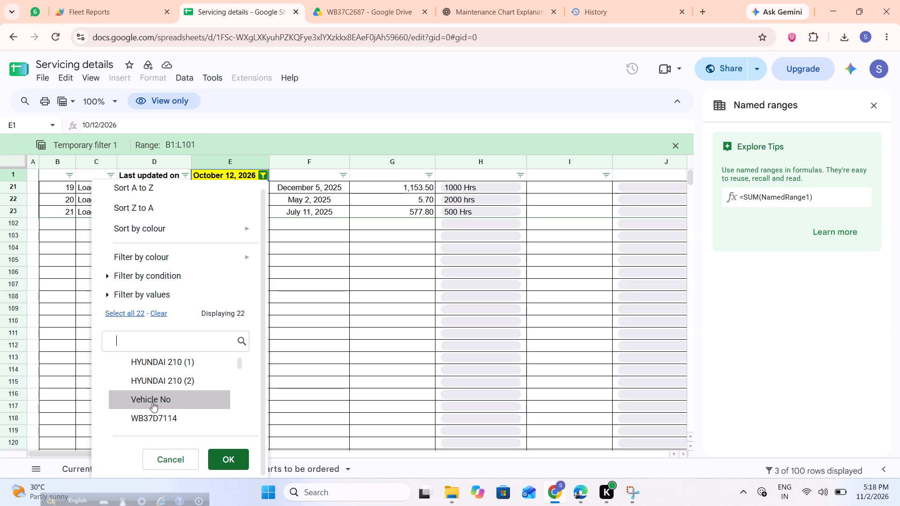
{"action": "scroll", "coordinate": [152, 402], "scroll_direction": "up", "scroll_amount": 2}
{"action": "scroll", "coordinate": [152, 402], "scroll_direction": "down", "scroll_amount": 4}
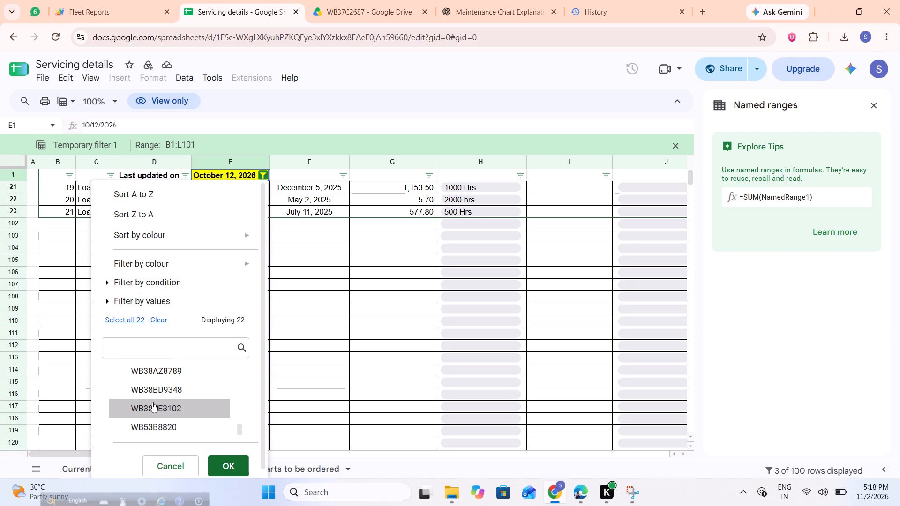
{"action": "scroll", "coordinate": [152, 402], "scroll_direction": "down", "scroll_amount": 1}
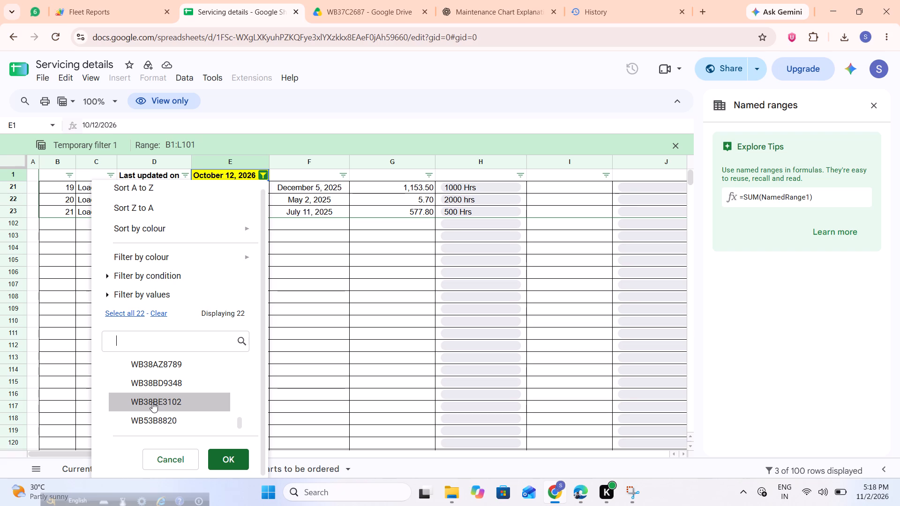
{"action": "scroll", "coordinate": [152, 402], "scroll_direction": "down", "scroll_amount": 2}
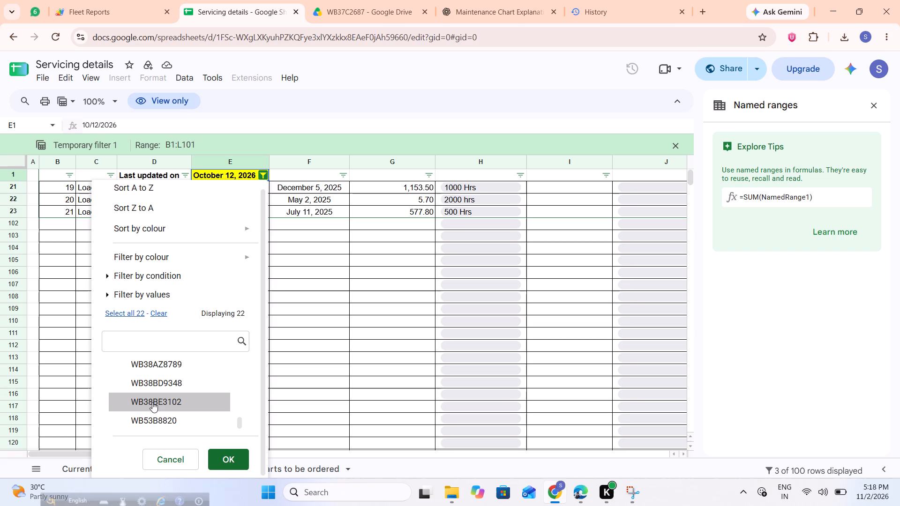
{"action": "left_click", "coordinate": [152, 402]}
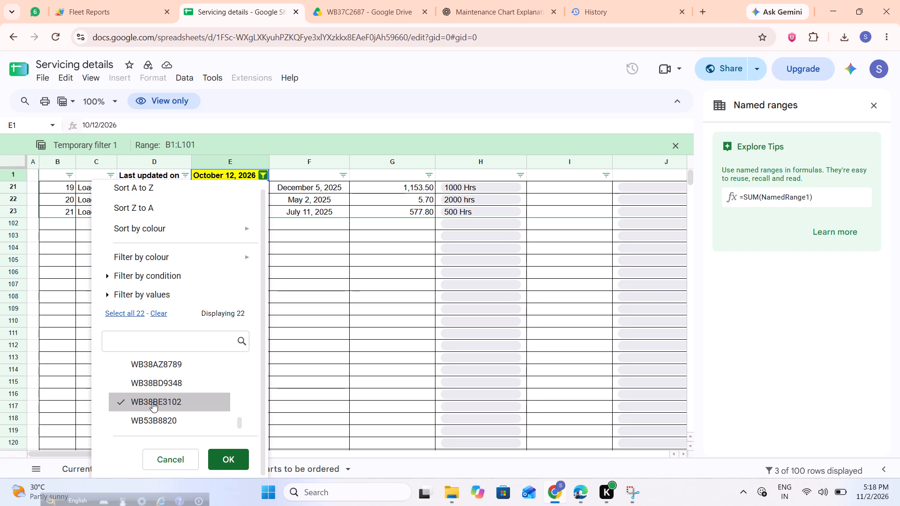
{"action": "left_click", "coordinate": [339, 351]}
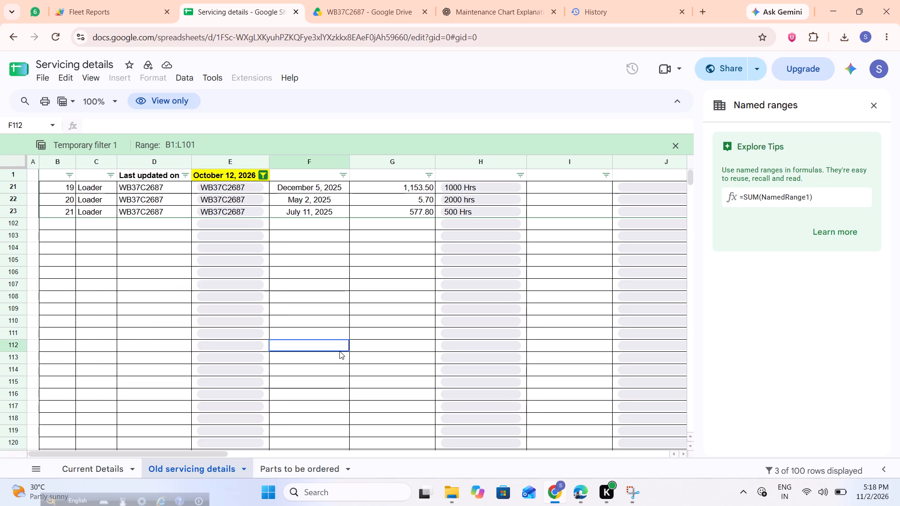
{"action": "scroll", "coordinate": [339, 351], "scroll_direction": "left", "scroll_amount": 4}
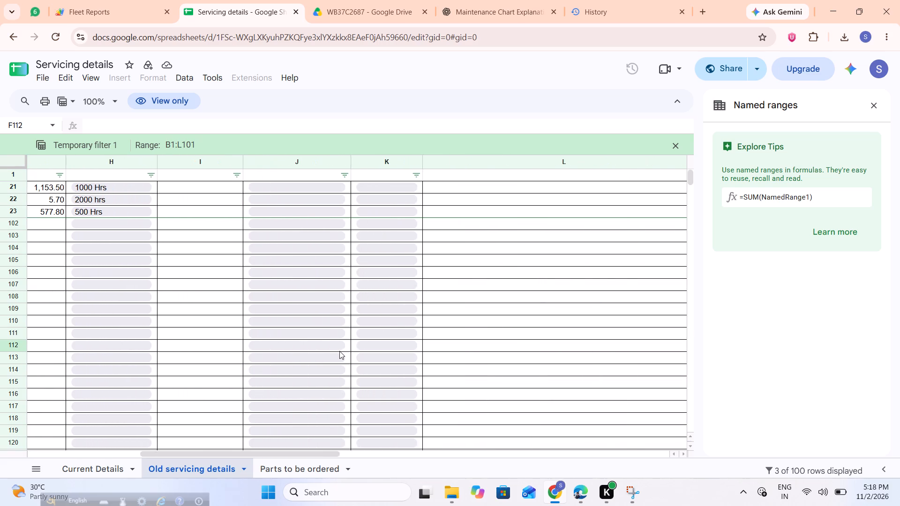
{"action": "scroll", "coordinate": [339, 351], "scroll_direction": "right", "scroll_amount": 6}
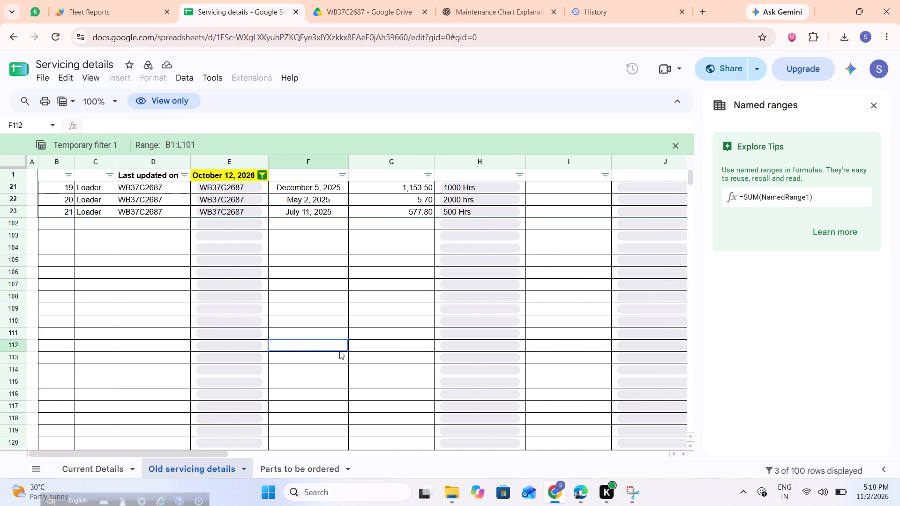
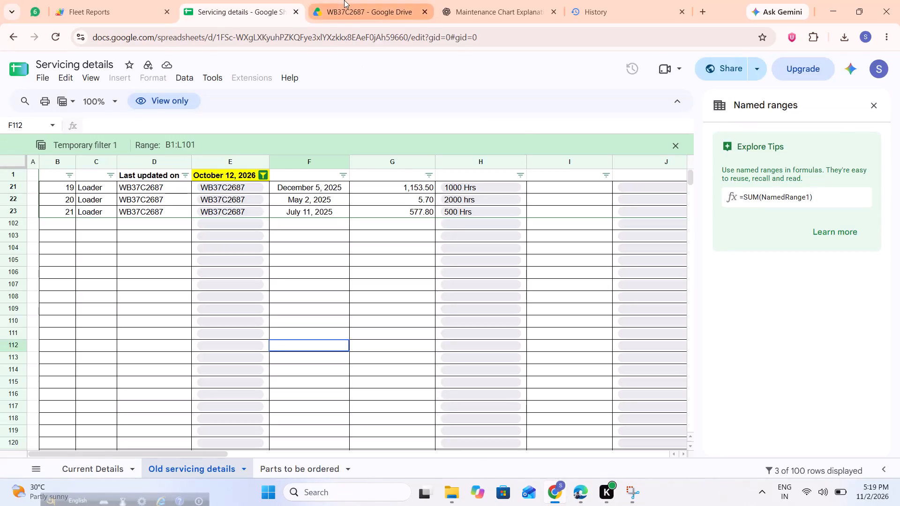
{"action": "left_click", "coordinate": [344, 0]}
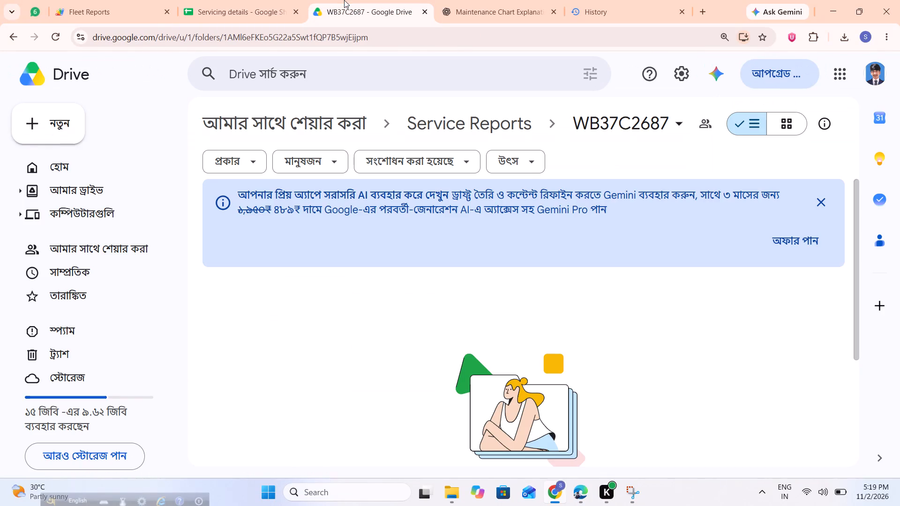
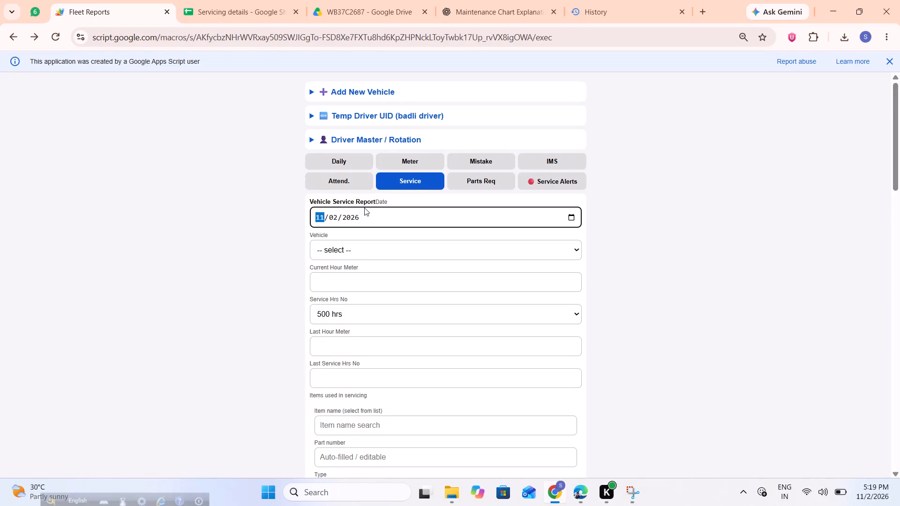
{"action": "left_click", "coordinate": [242, 0]}
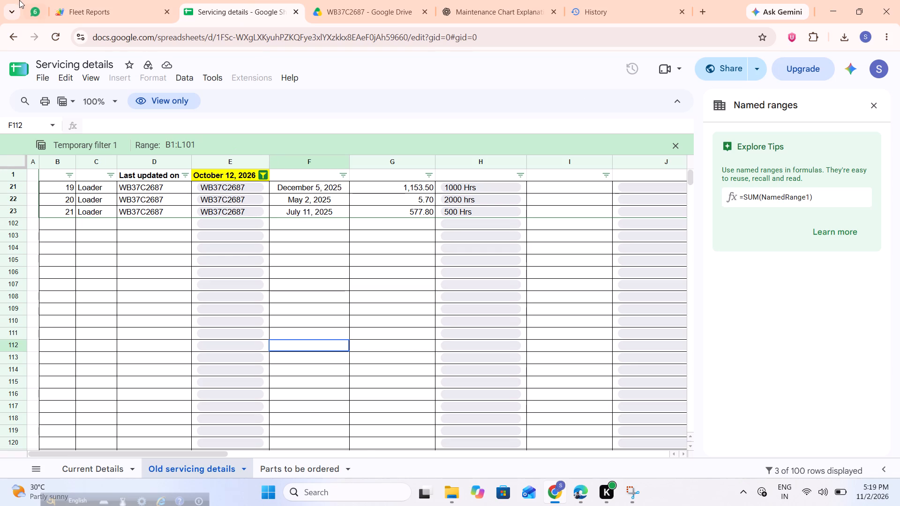
{"action": "left_click", "coordinate": [84, 0]}
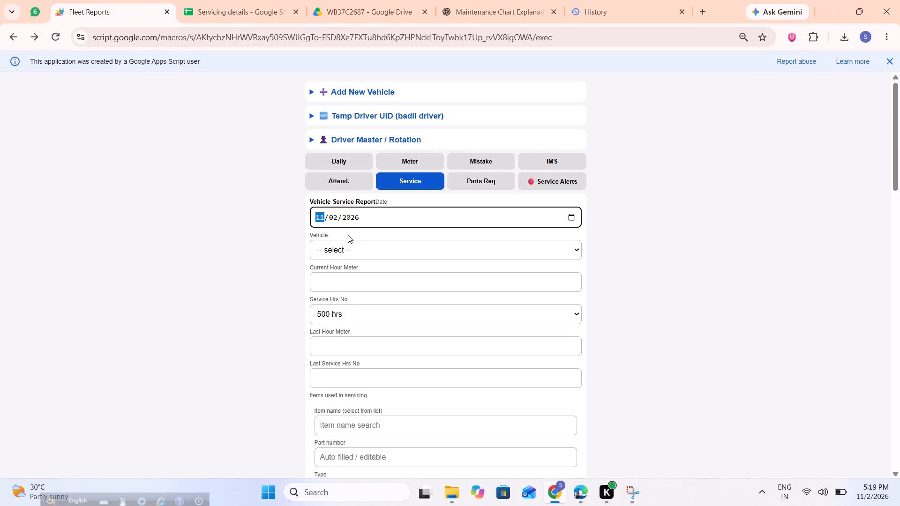
{"action": "left_click", "coordinate": [357, 244]}
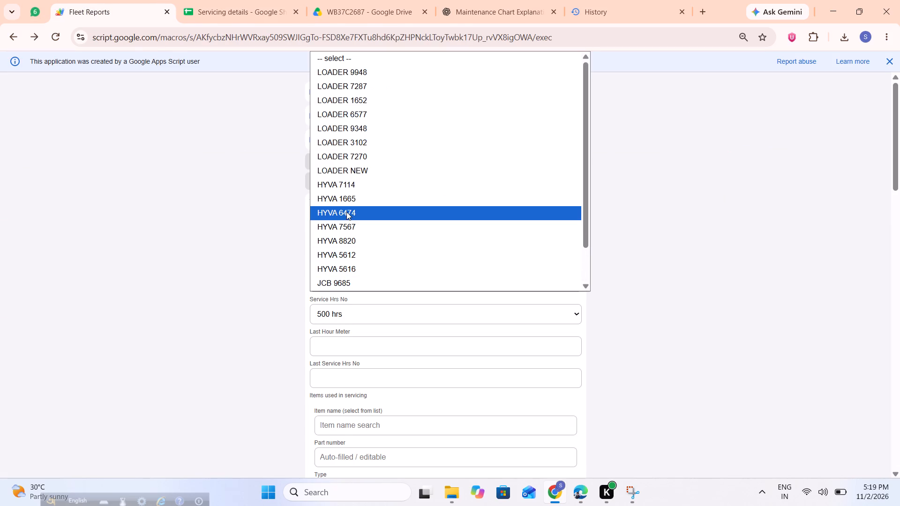
{"action": "scroll", "coordinate": [346, 210], "scroll_direction": "down", "scroll_amount": 2}
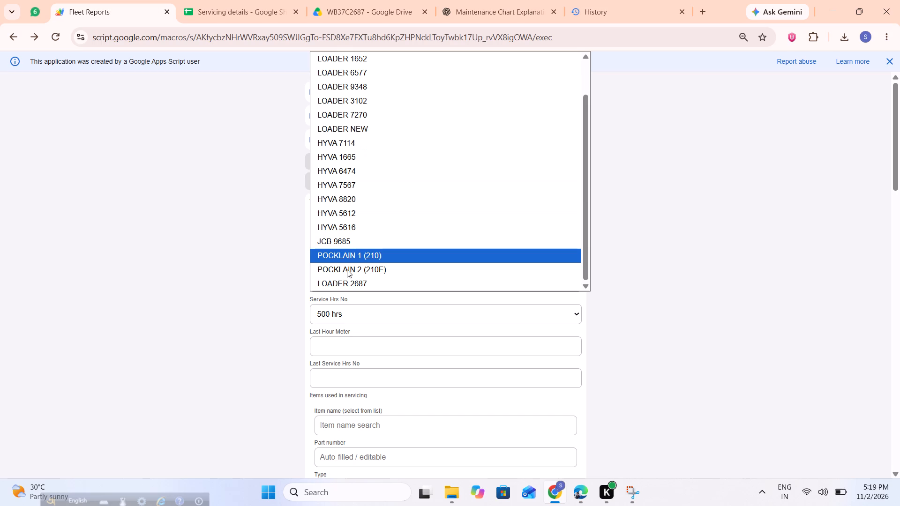
{"action": "left_click", "coordinate": [347, 284]}
Copy the July 11, 2025 hour reading 577.8 from the Servicing details sheet into the report's Current Hour Meter, replacing its prefilled value.
{"action": "left_click", "coordinate": [347, 284]}
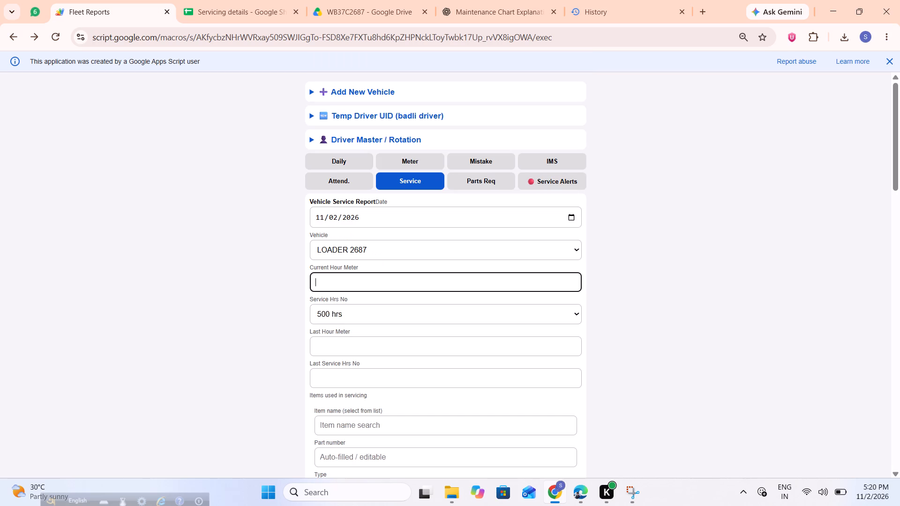
{"action": "left_click", "coordinate": [248, 0]}
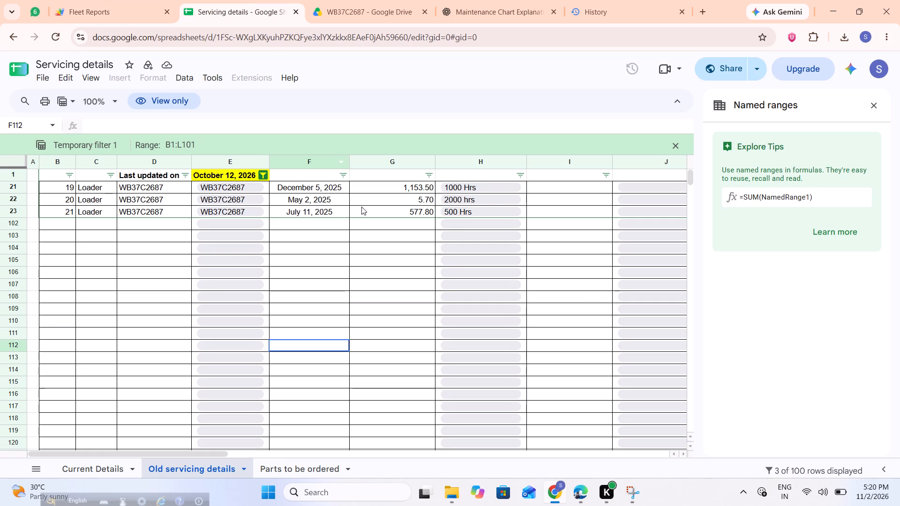
{"action": "double_click", "coordinate": [391, 206]}
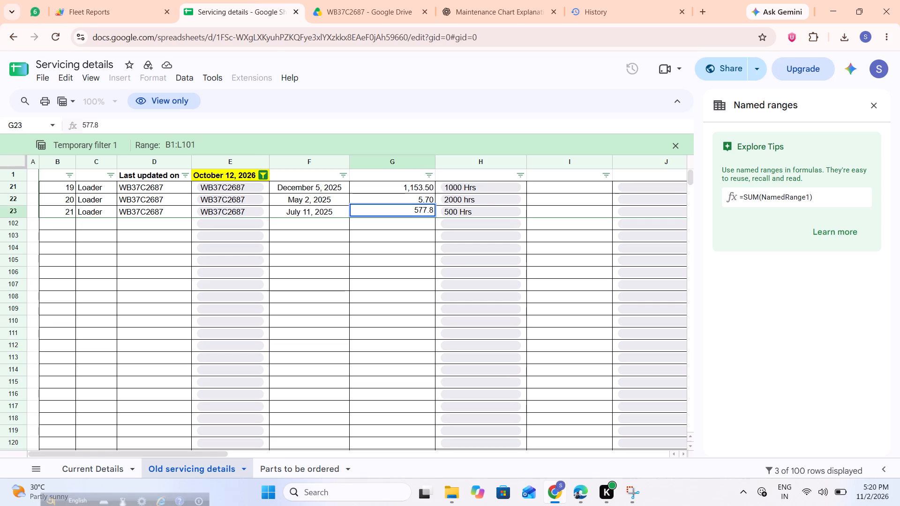
{"action": "double_click", "coordinate": [391, 206]}
{"action": "key", "text": "ctrl+c"}
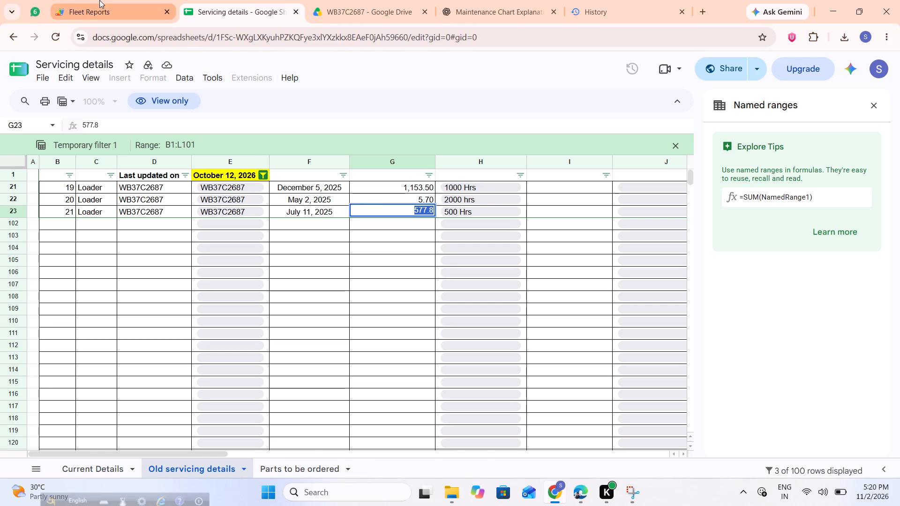
{"action": "left_click", "coordinate": [99, 0]}
{"action": "left_click_drag", "start_coordinate": [352, 266], "coordinate": [285, 270]}
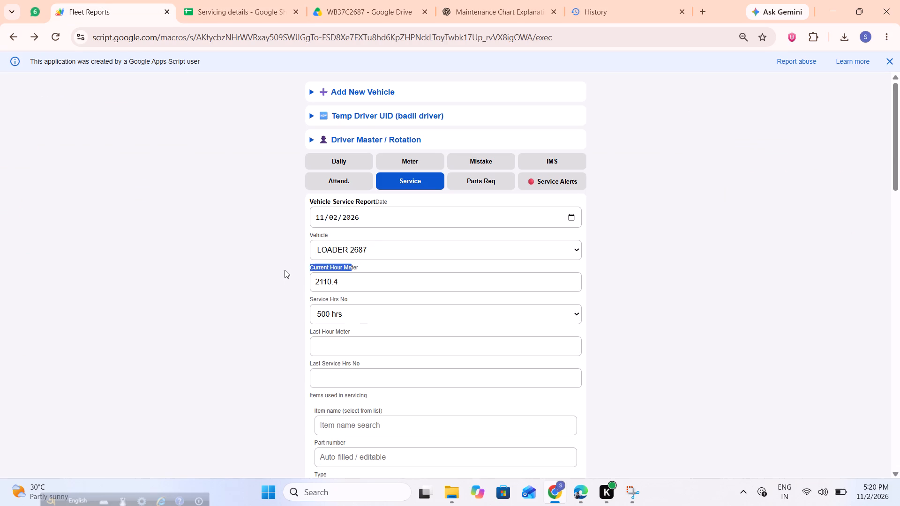
{"action": "left_click_drag", "start_coordinate": [285, 270], "coordinate": [328, 279]}
{"action": "left_click_drag", "start_coordinate": [334, 279], "coordinate": [343, 282]}
{"action": "left_click_drag", "start_coordinate": [343, 282], "coordinate": [300, 281]}
{"action": "left_click", "coordinate": [345, 282]}
{"action": "triple_click", "coordinate": [345, 282]}
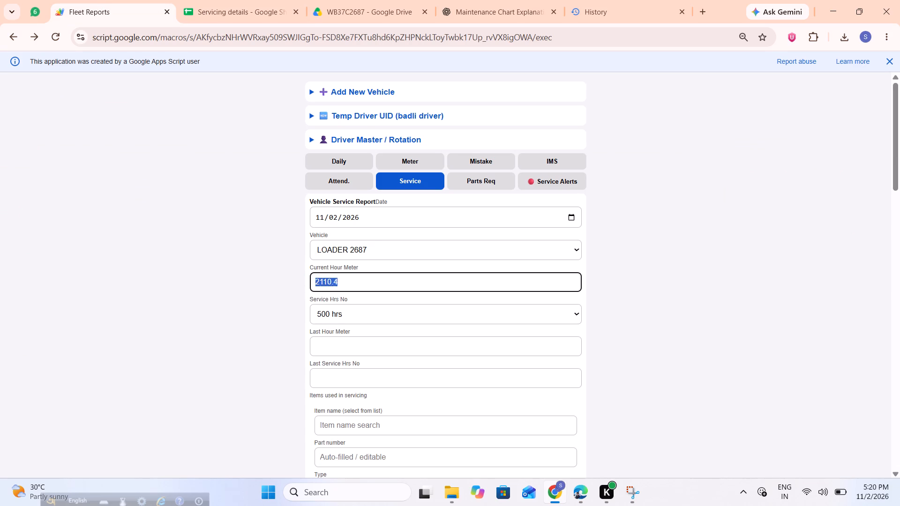
{"action": "key", "text": "ctrl+v"}
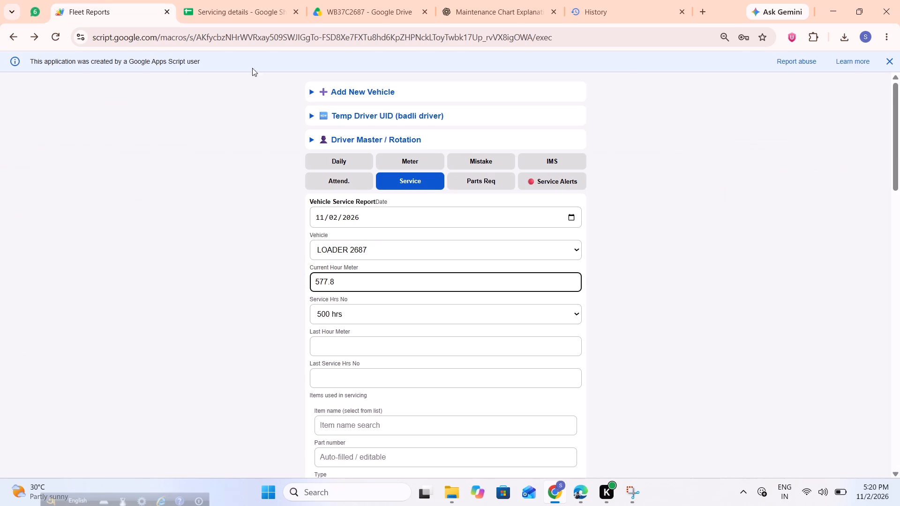
Copy the May 2, 2025 hour reading 5.7 from the Servicing details sheet into the report's Last Hour Meter.
{"action": "left_click", "coordinate": [281, 0]}
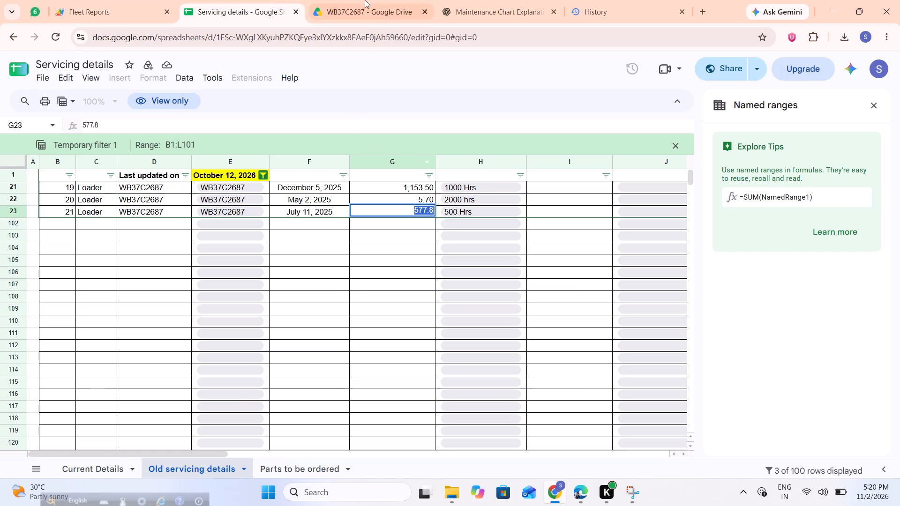
{"action": "left_click", "coordinate": [365, 0]}
{"action": "left_click", "coordinate": [229, 0]}
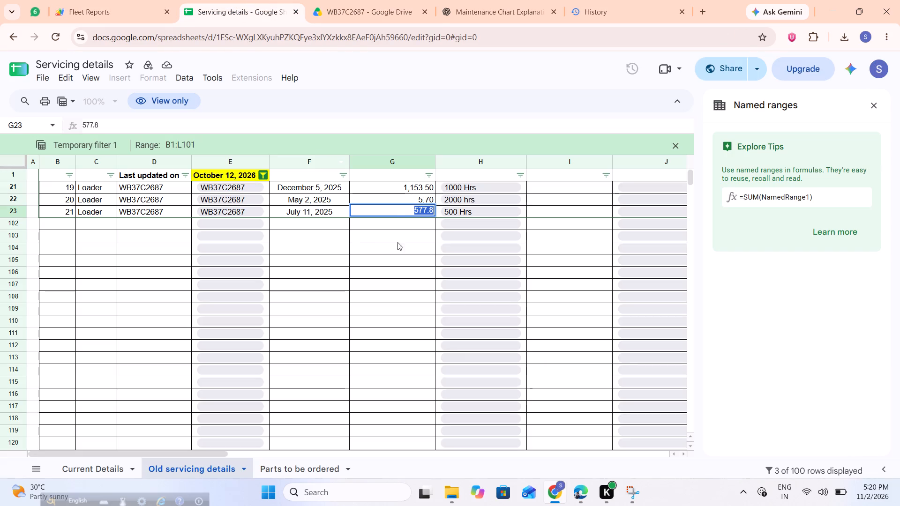
{"action": "left_click", "coordinate": [131, 0]}
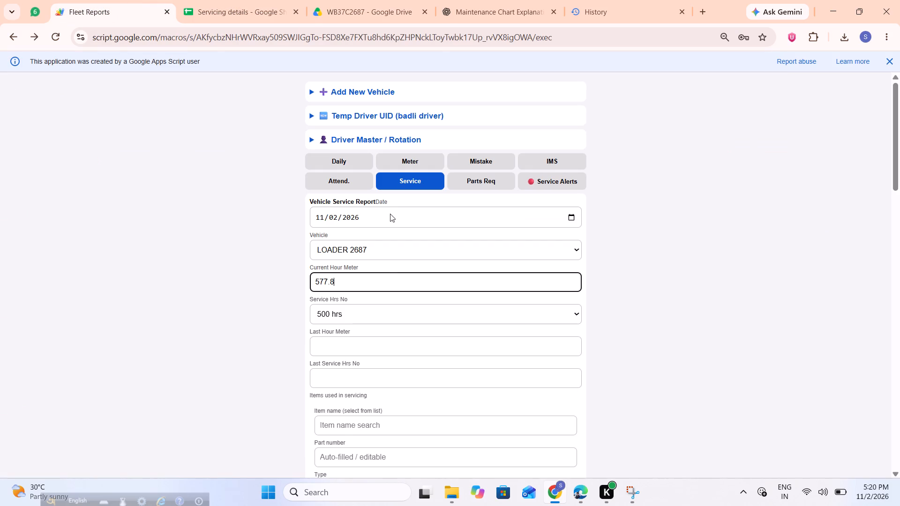
{"action": "left_click", "coordinate": [367, 0]}
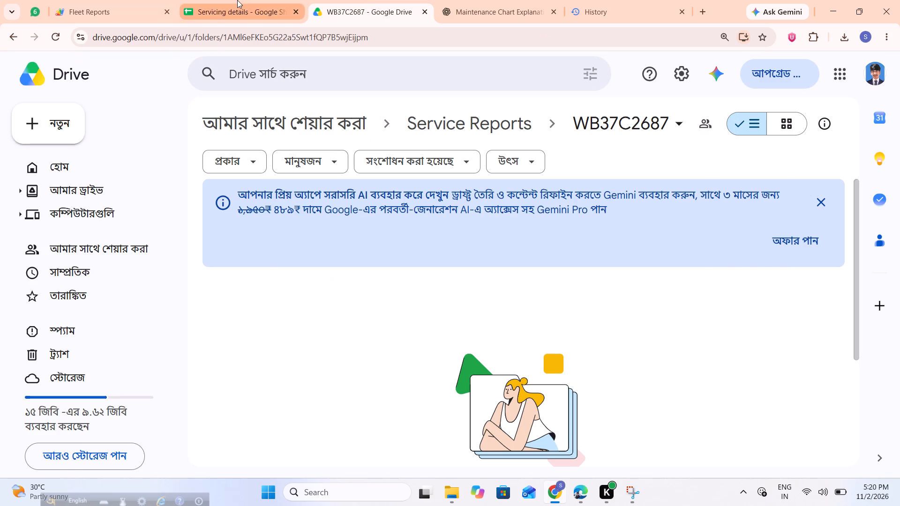
{"action": "left_click", "coordinate": [237, 0]}
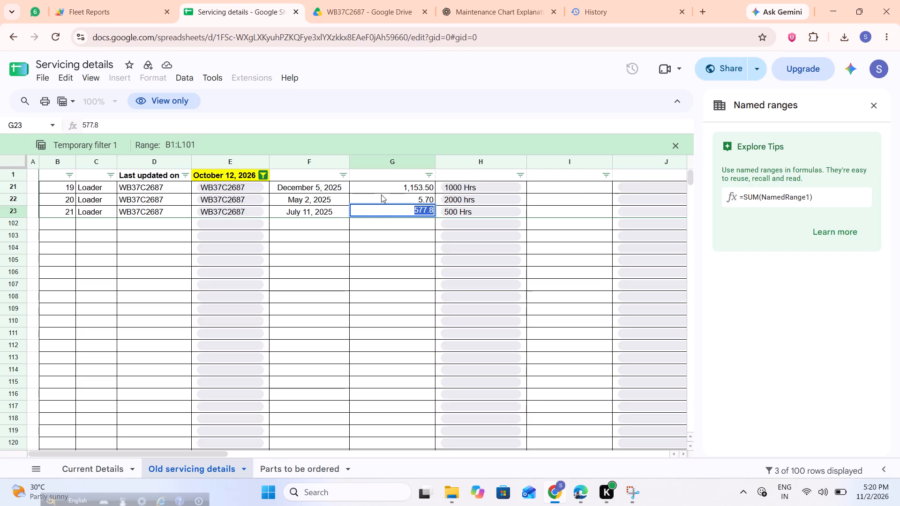
{"action": "double_click", "coordinate": [382, 194]}
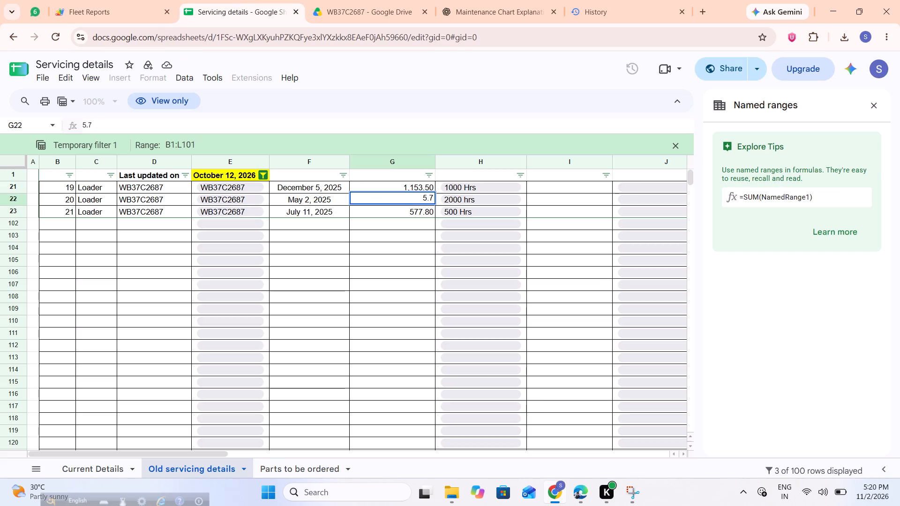
{"action": "double_click", "coordinate": [382, 194]}
{"action": "key", "text": "ctrl+c"}
{"action": "left_click", "coordinate": [106, 0]}
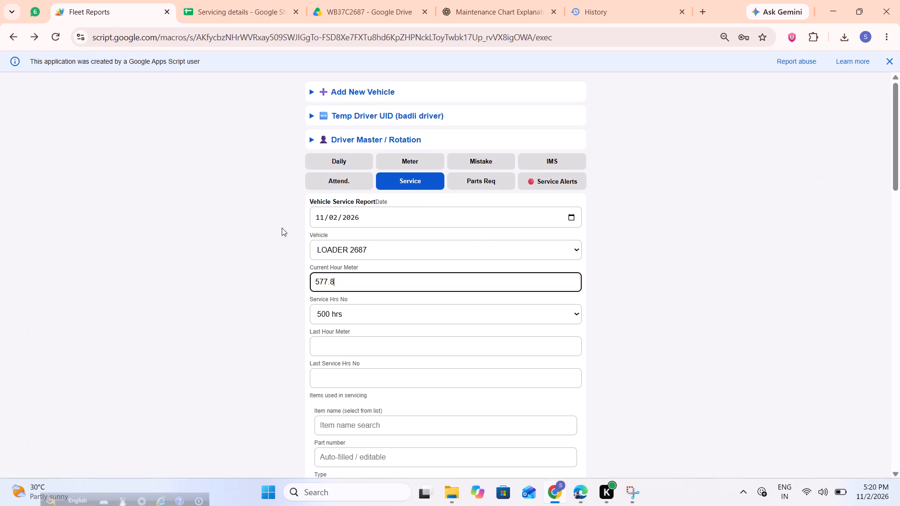
{"action": "left_click", "coordinate": [365, 346]}
{"action": "key", "text": "ctrl+v"}
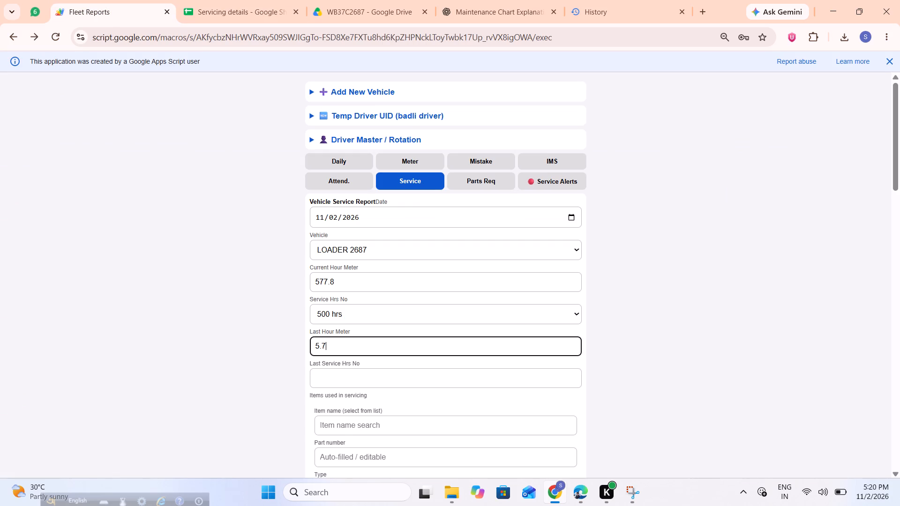
Enter 2000 as the Last Service Hrs No in the service report.
{"action": "left_click", "coordinate": [348, 380]}
{"action": "key", "text": "2"}
{"action": "key", "text": "0"}
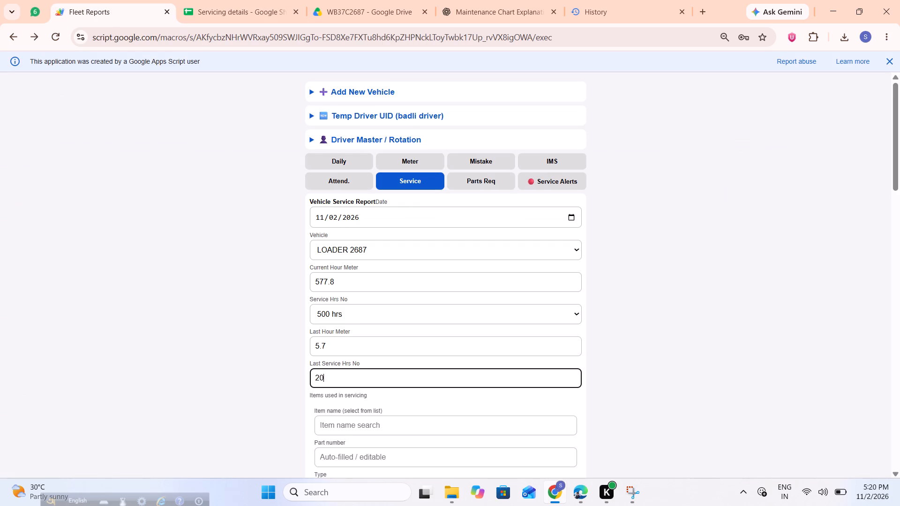
{"action": "left_click", "coordinate": [364, 367]}
{"action": "key", "text": "0"}
{"action": "left_click", "coordinate": [364, 367]}
{"action": "key", "text": "0"}
{"action": "left_click", "coordinate": [364, 367]}
{"action": "left_click", "coordinate": [363, 376]}
{"action": "type", "text": "00"}
{"action": "left_click", "coordinate": [397, 407]}
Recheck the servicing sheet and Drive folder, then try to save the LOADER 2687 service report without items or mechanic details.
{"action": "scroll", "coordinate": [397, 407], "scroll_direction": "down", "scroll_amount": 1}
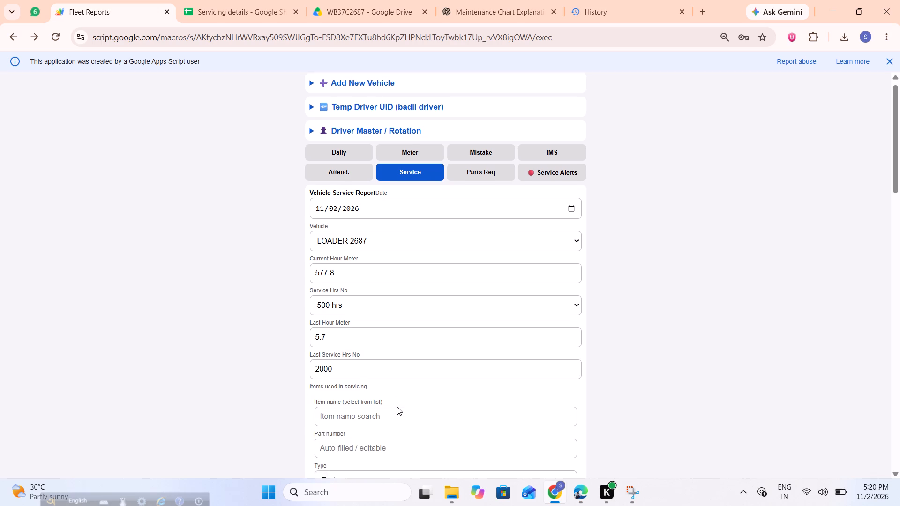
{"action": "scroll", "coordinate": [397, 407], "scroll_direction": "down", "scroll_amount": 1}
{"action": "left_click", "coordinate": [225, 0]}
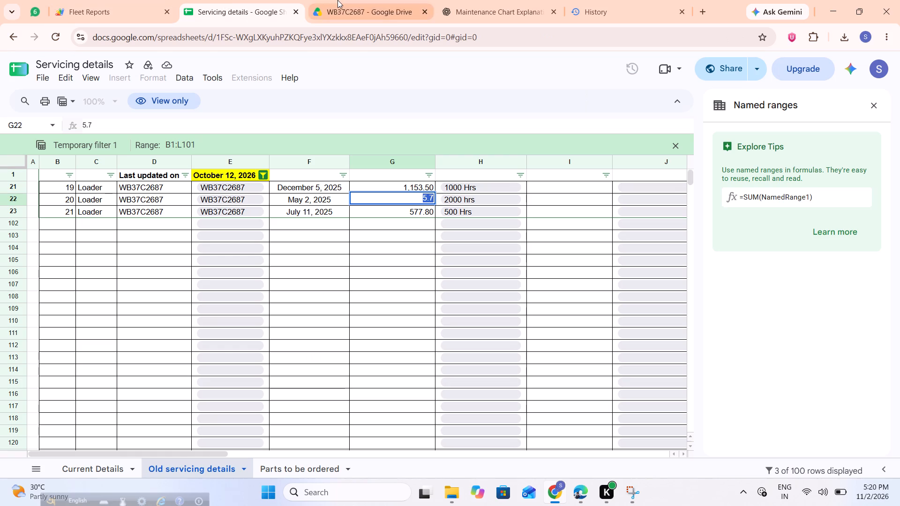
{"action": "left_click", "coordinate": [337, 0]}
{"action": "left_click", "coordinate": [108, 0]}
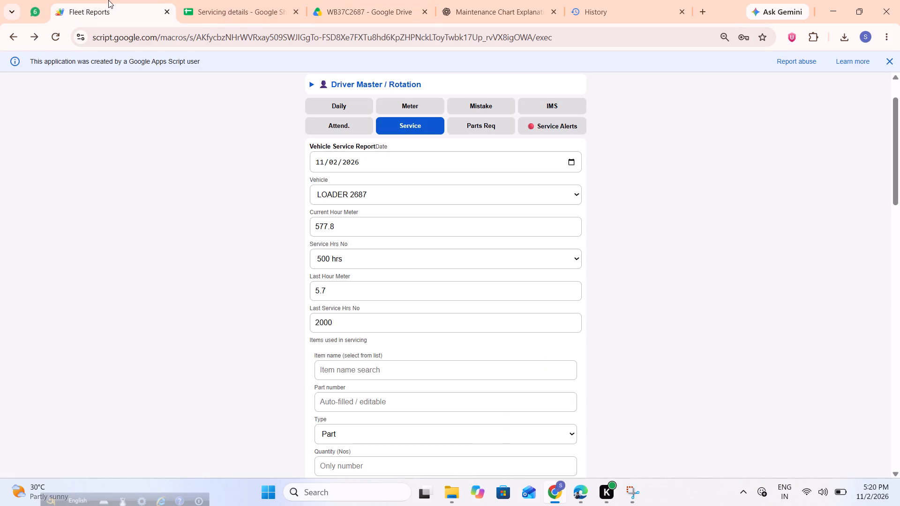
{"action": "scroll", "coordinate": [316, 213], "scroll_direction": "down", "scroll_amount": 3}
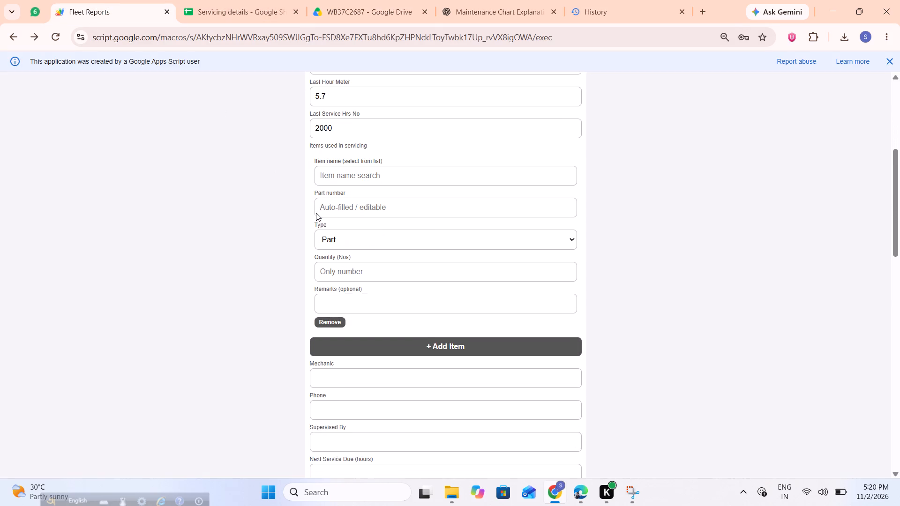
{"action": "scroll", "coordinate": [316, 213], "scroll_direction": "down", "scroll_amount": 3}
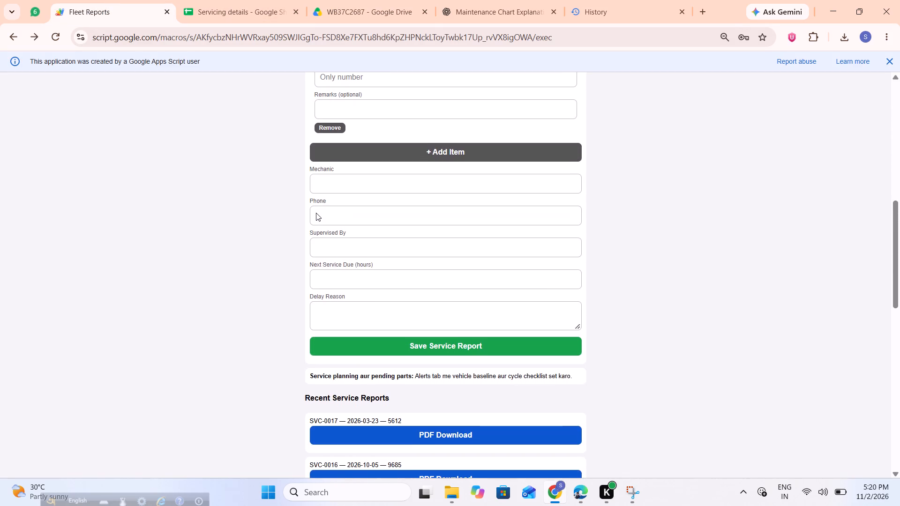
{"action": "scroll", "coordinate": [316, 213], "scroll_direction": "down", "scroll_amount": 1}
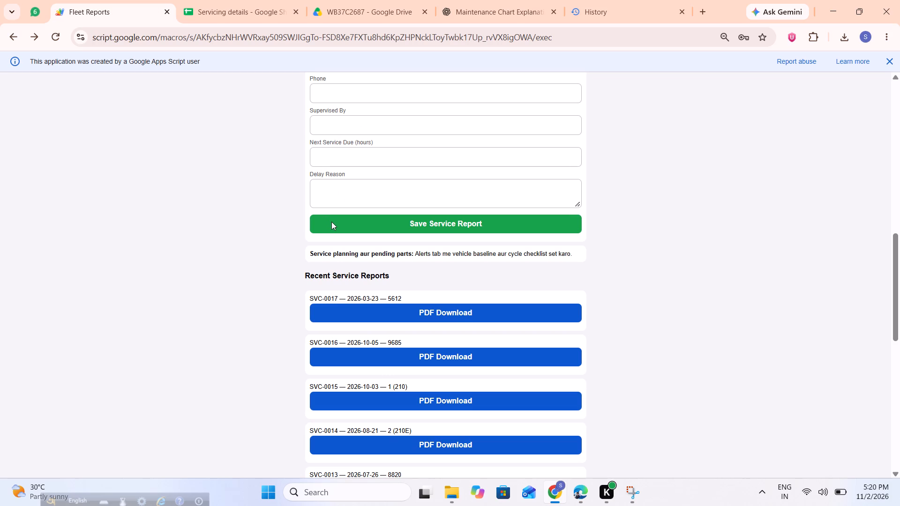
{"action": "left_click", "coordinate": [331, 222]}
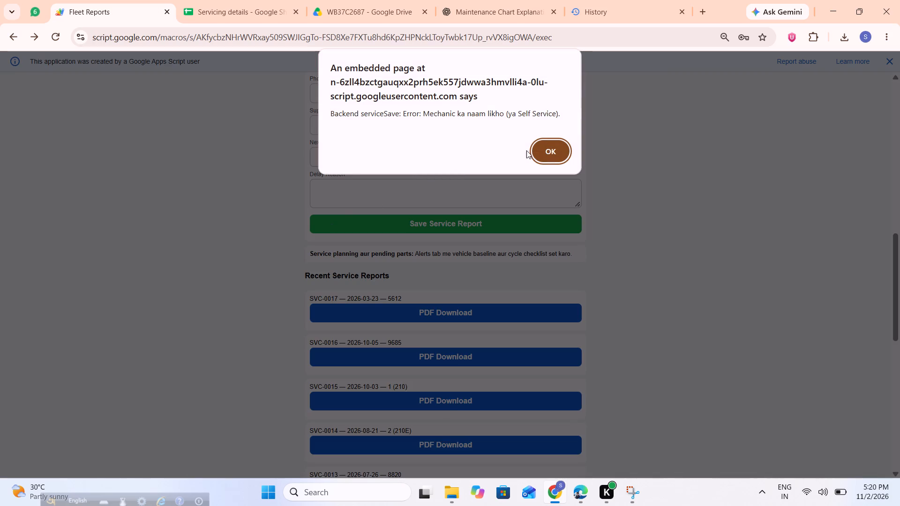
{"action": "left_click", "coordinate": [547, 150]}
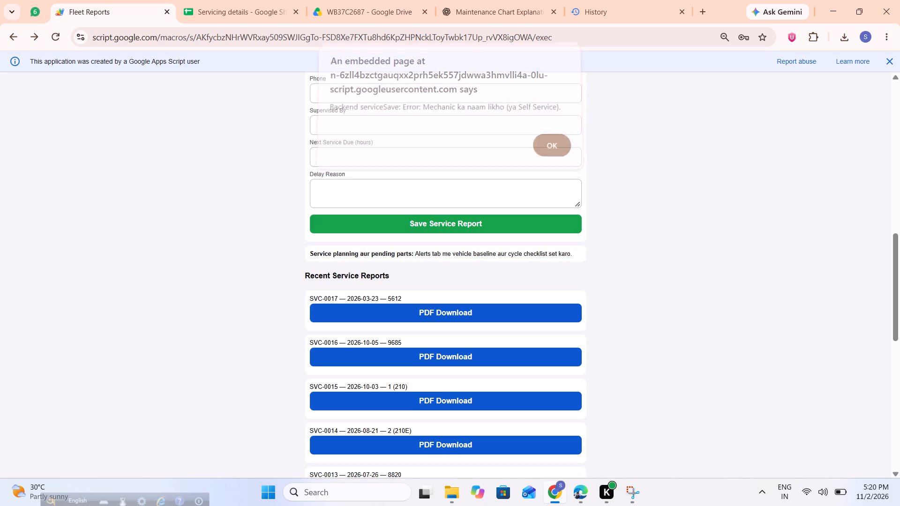
Review the LOADER 2687 service report form for filled and missing fields, down to the Mechanic entry.
{"action": "scroll", "coordinate": [547, 150], "scroll_direction": "up", "scroll_amount": 3}
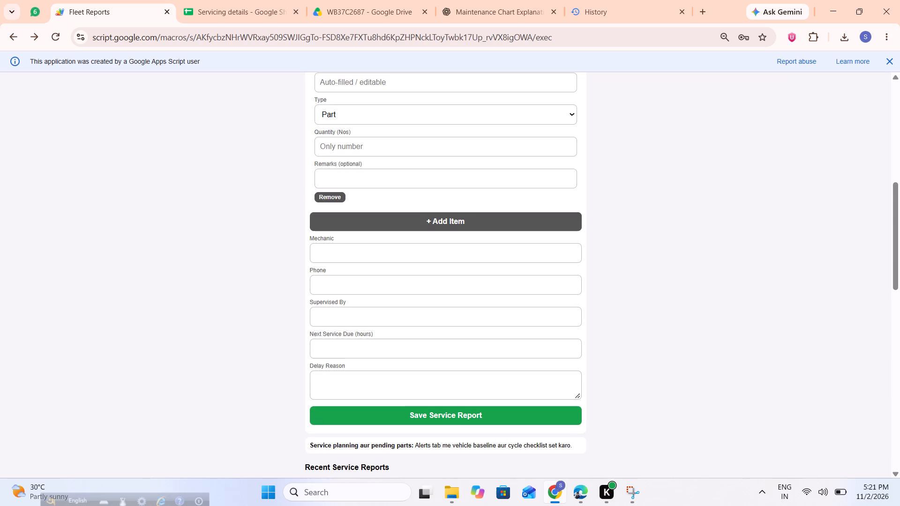
{"action": "scroll", "coordinate": [547, 150], "scroll_direction": "up", "scroll_amount": 2}
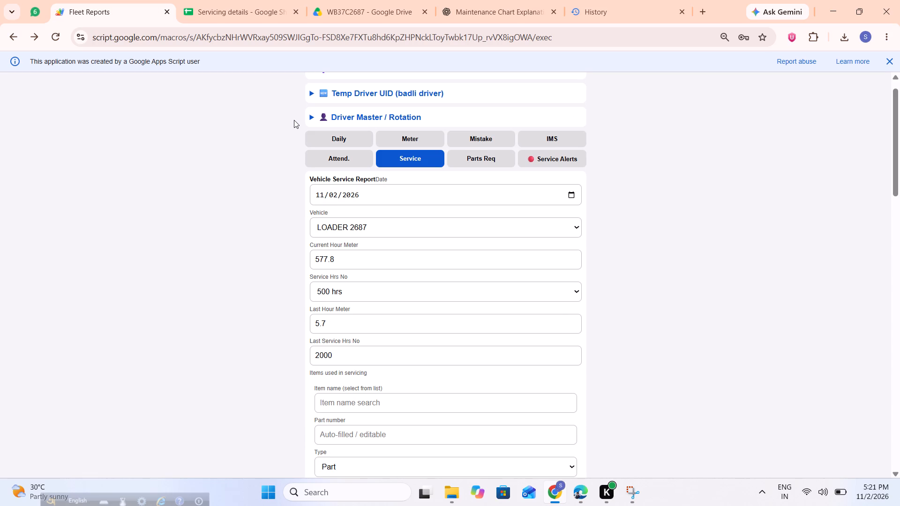
{"action": "scroll", "coordinate": [294, 120], "scroll_direction": "down", "scroll_amount": 4}
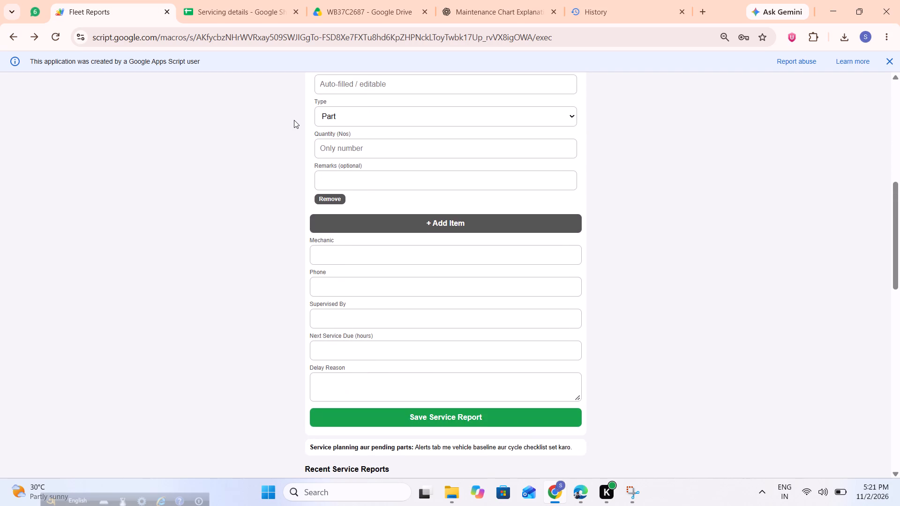
{"action": "left_click", "coordinate": [346, 248]}
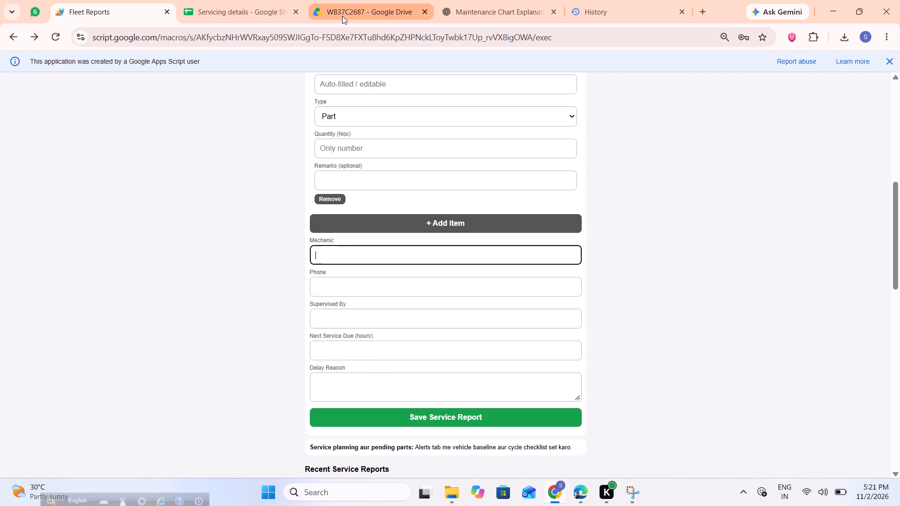
{"action": "left_click", "coordinate": [342, 16]}
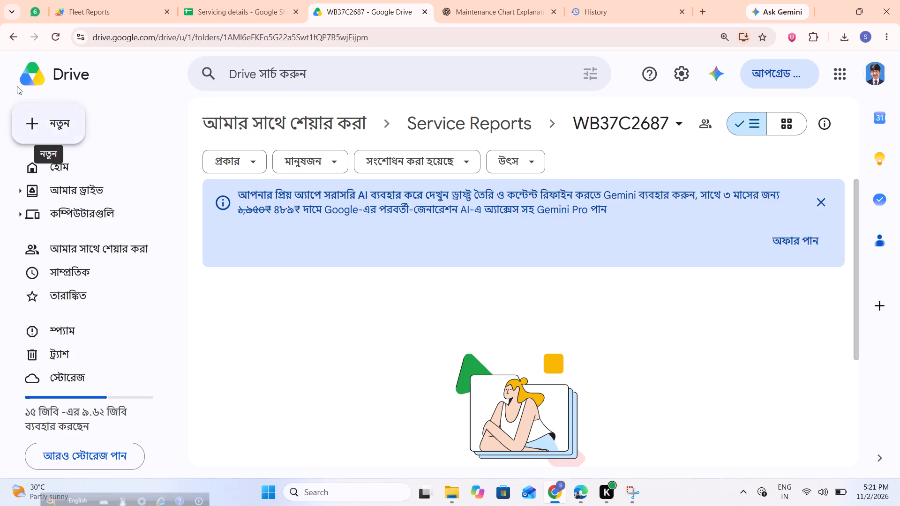
{"action": "left_click", "coordinate": [3, 38]}
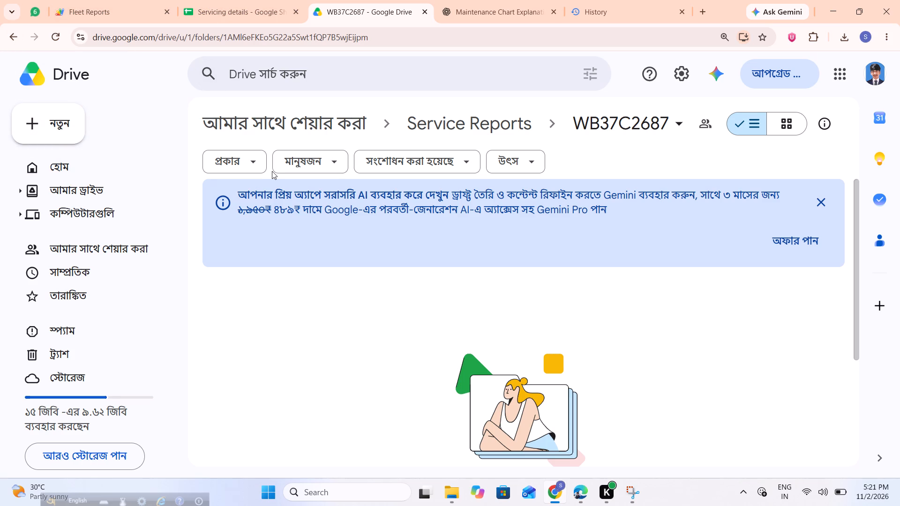
{"action": "left_click", "coordinate": [13, 43]}
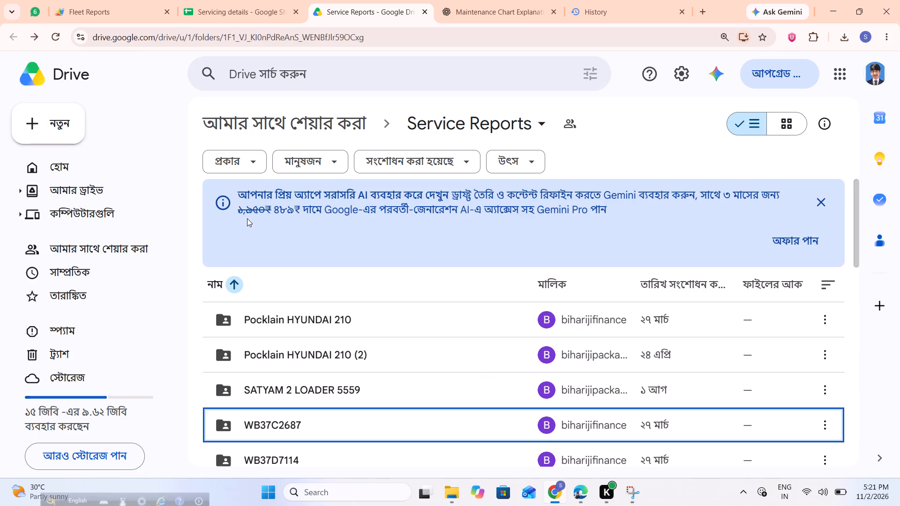
{"action": "scroll", "coordinate": [247, 218], "scroll_direction": "down", "scroll_amount": 7}
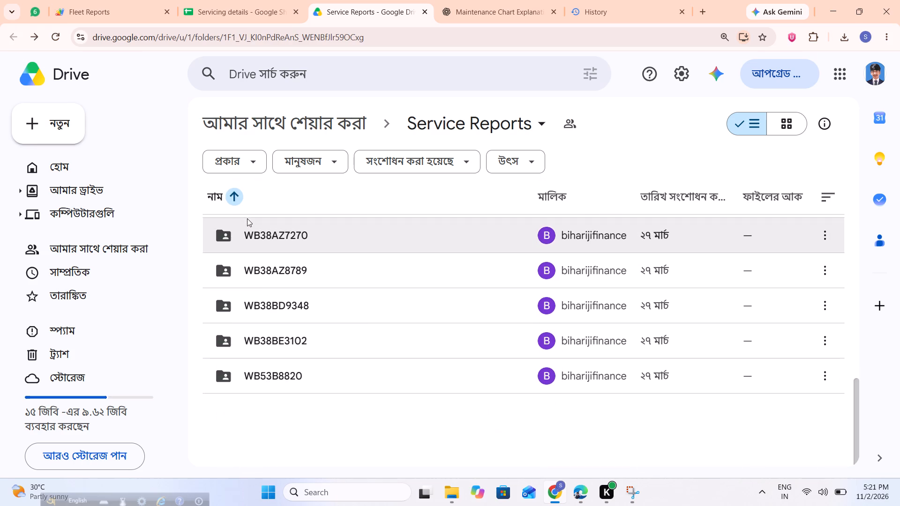
{"action": "scroll", "coordinate": [247, 218], "scroll_direction": "up", "scroll_amount": 1}
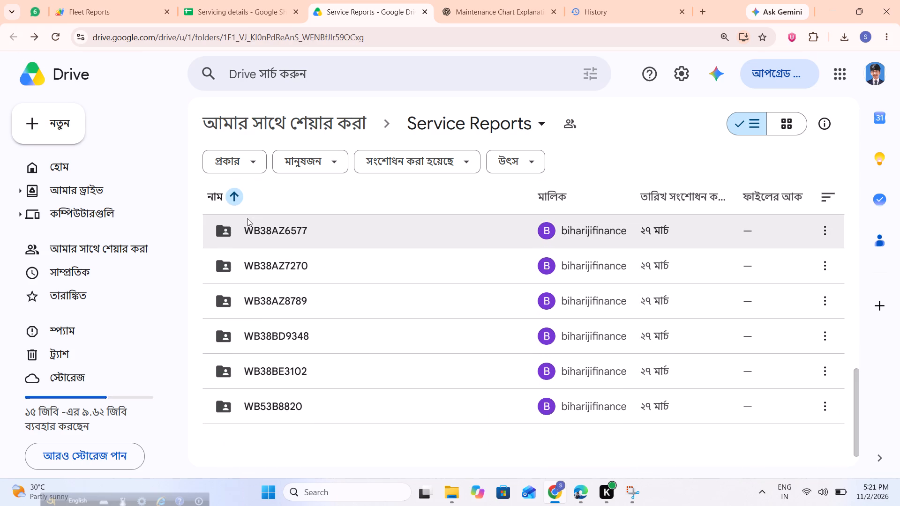
{"action": "scroll", "coordinate": [247, 218], "scroll_direction": "up", "scroll_amount": 2}
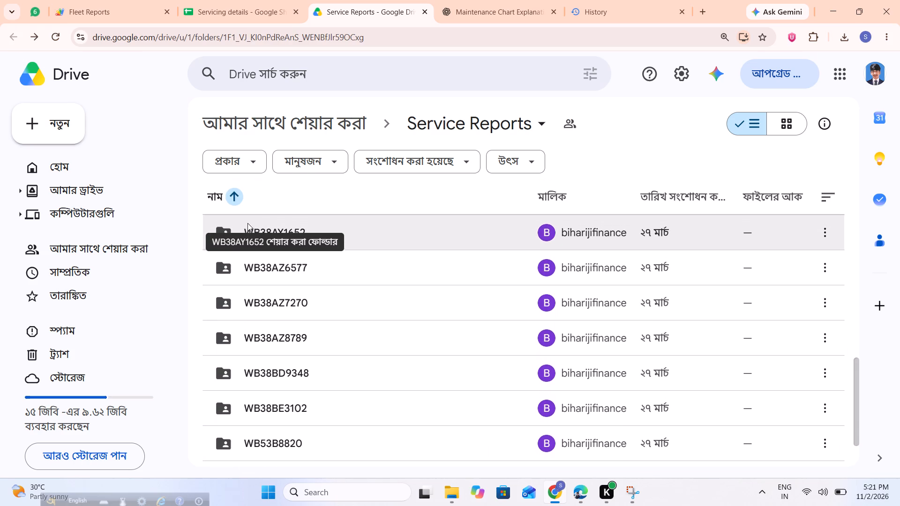
{"action": "scroll", "coordinate": [247, 223], "scroll_direction": "up", "scroll_amount": 4}
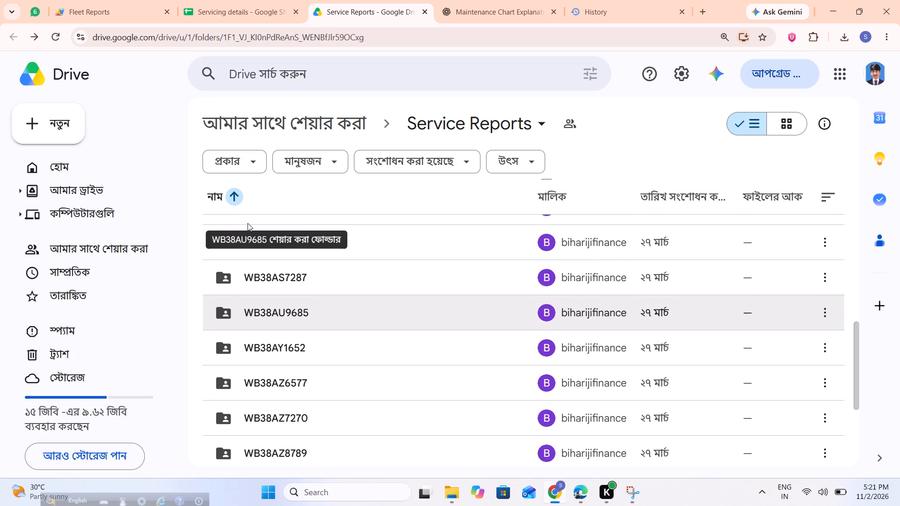
{"action": "scroll", "coordinate": [247, 223], "scroll_direction": "up", "scroll_amount": 2}
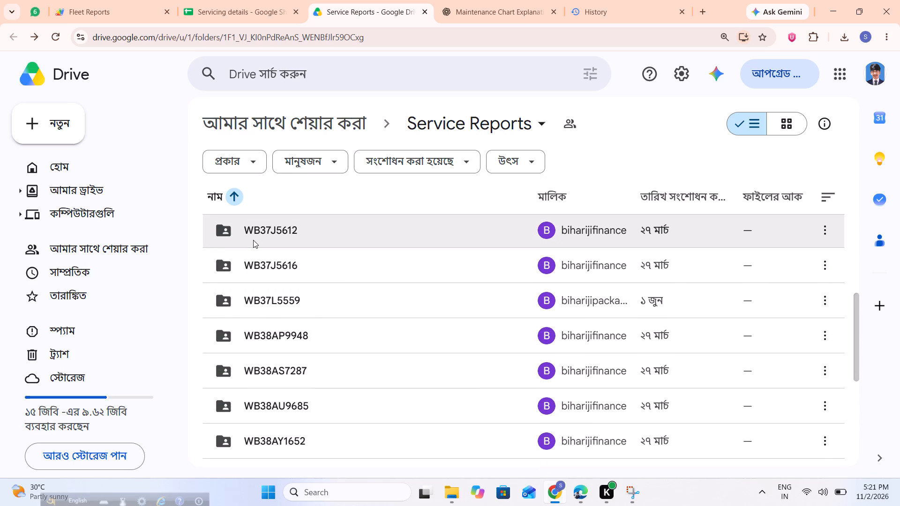
{"action": "scroll", "coordinate": [253, 240], "scroll_direction": "up", "scroll_amount": 3}
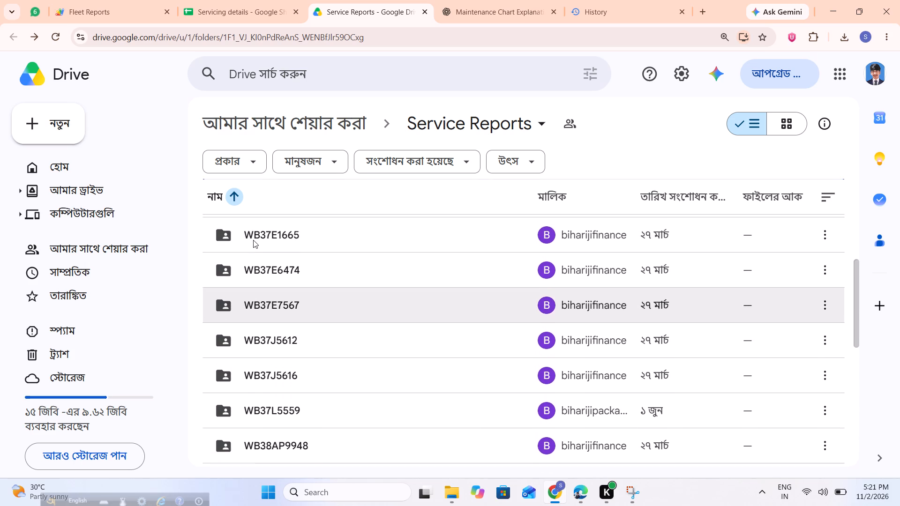
{"action": "scroll", "coordinate": [253, 240], "scroll_direction": "up", "scroll_amount": 2}
{"action": "double_click", "coordinate": [285, 261]}
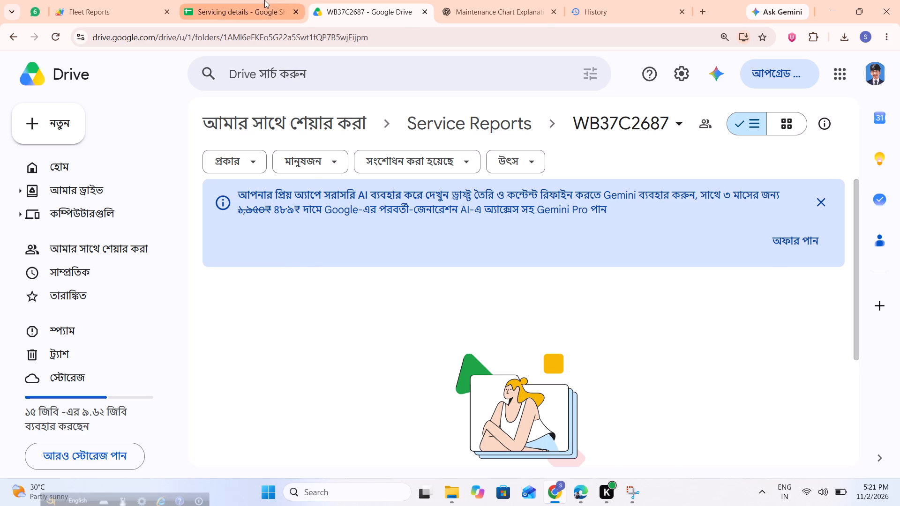
Back in Fleet Reports, enter "self service" as the Mechanic and save the LOADER 2687 service report.
{"action": "left_click", "coordinate": [264, 0]}
{"action": "left_click", "coordinate": [149, 0]}
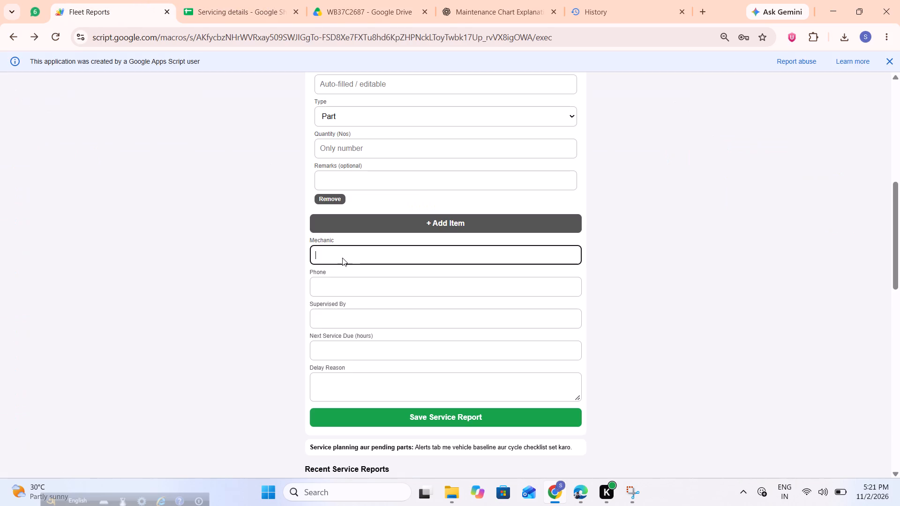
{"action": "type", "text": "self service"}
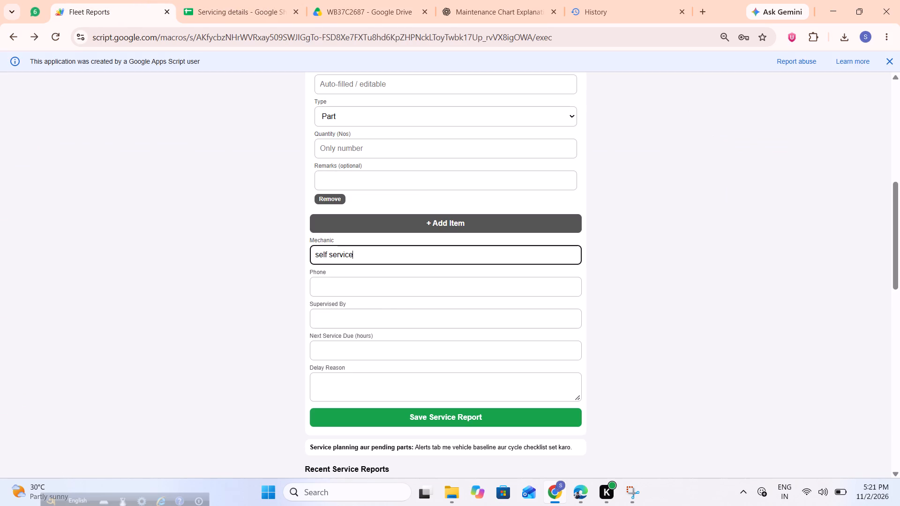
{"action": "left_click", "coordinate": [457, 409]}
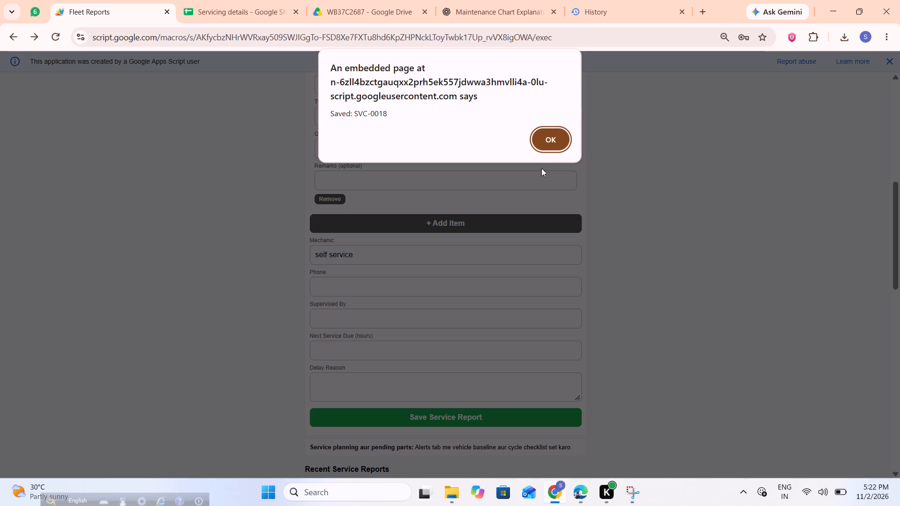
{"action": "left_click", "coordinate": [549, 134]}
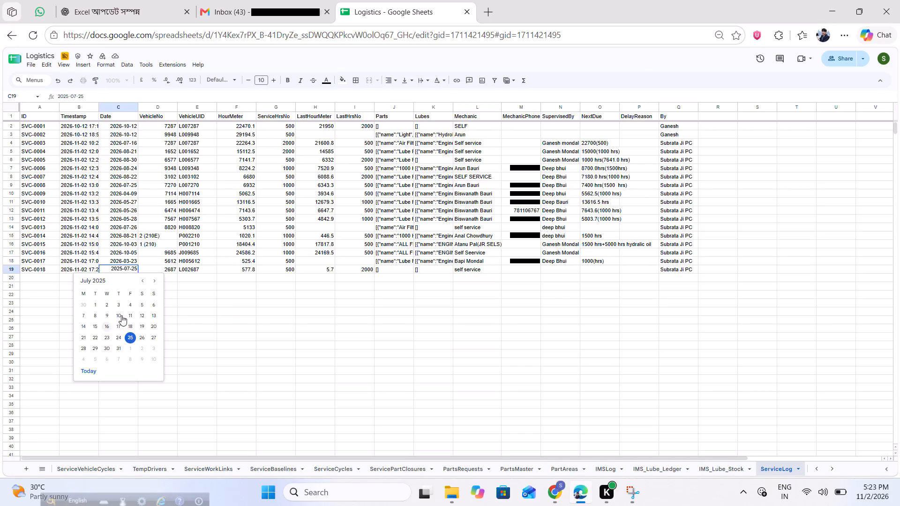
{"action": "left_click", "coordinate": [125, 313]}
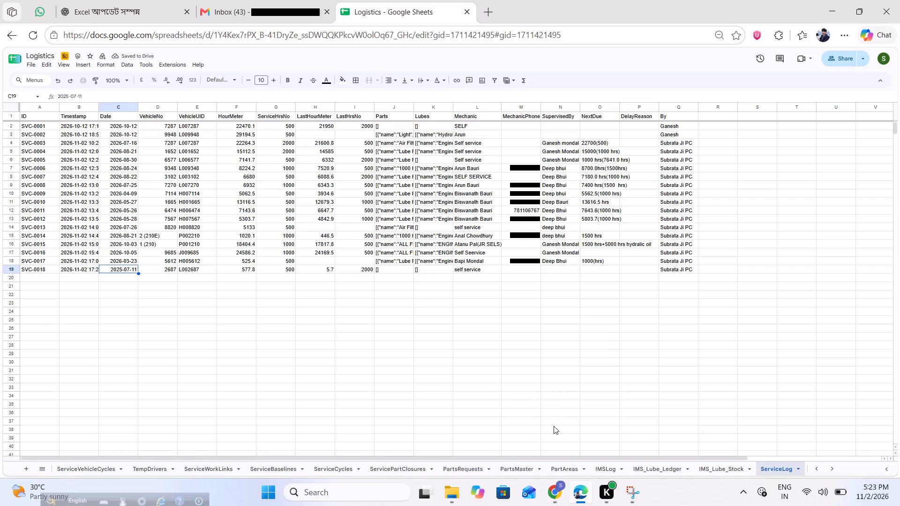
{"action": "left_click", "coordinate": [557, 487]}
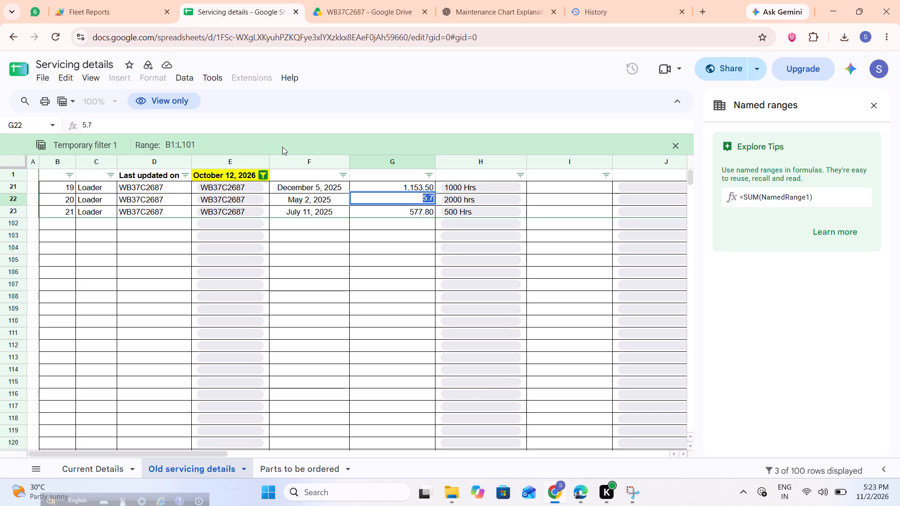
{"action": "left_click", "coordinate": [589, 501]}
{"action": "left_click", "coordinate": [282, 324]}
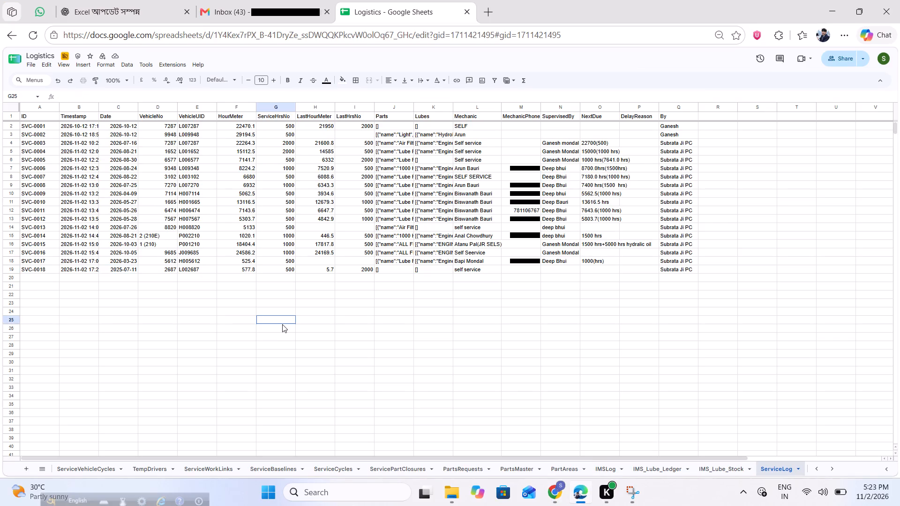
{"action": "key", "text": "ctrl+s"}
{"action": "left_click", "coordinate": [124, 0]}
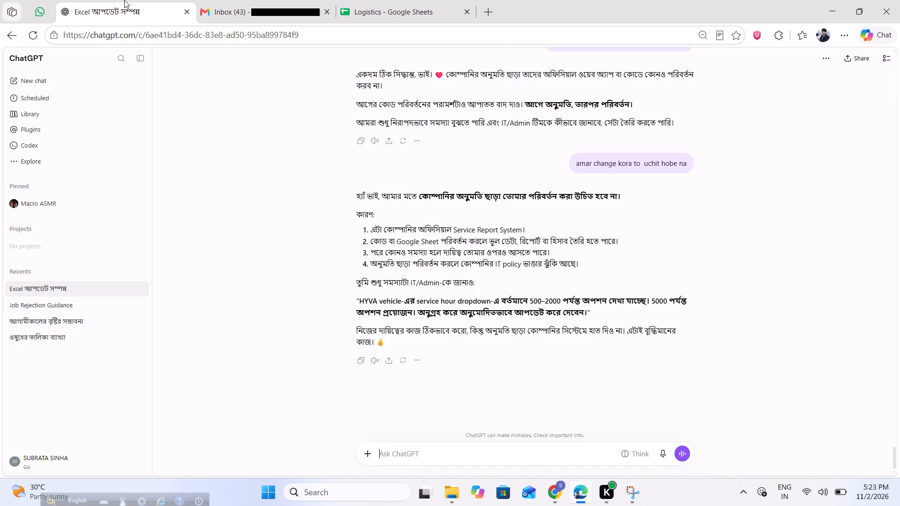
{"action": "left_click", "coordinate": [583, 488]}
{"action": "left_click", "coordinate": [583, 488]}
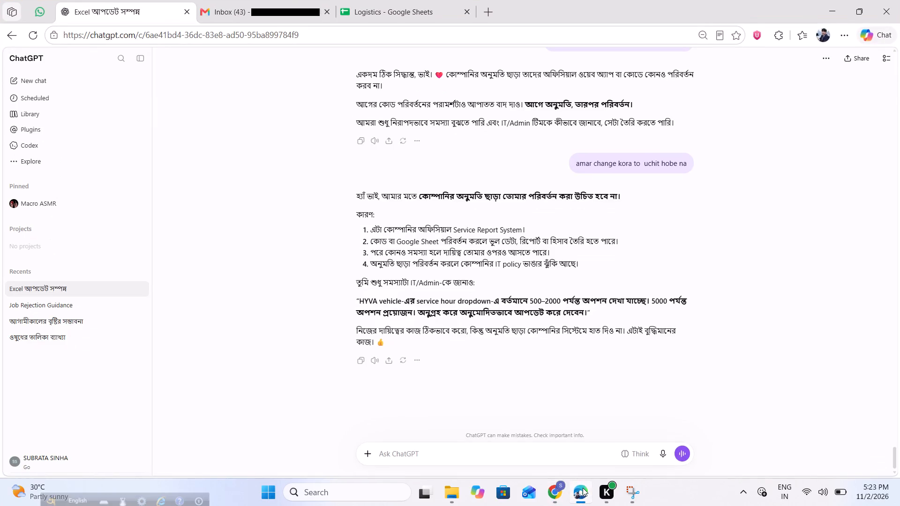
Switch to Fleet Reports in Chrome and select HYVA 5616 as the vehicle for a new service report.
{"action": "left_click", "coordinate": [556, 501]}
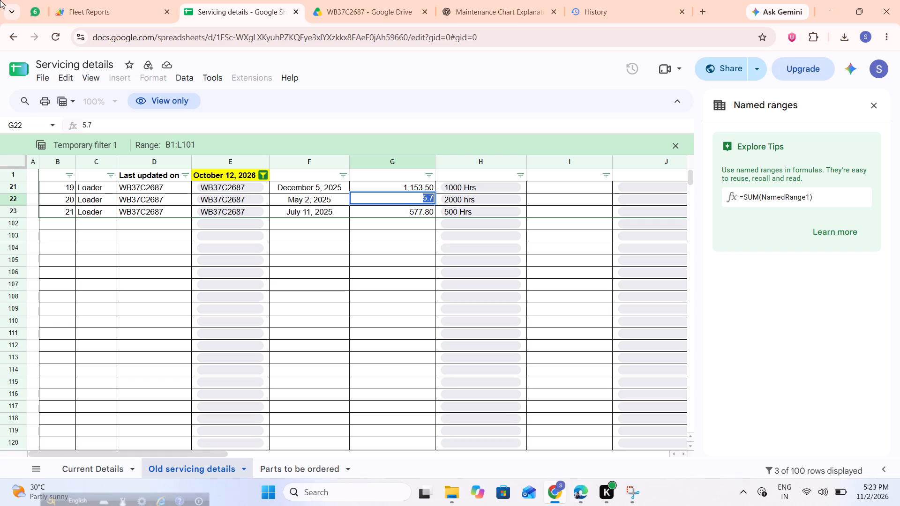
{"action": "left_click", "coordinate": [82, 0]}
{"action": "scroll", "coordinate": [393, 232], "scroll_direction": "up", "scroll_amount": 5}
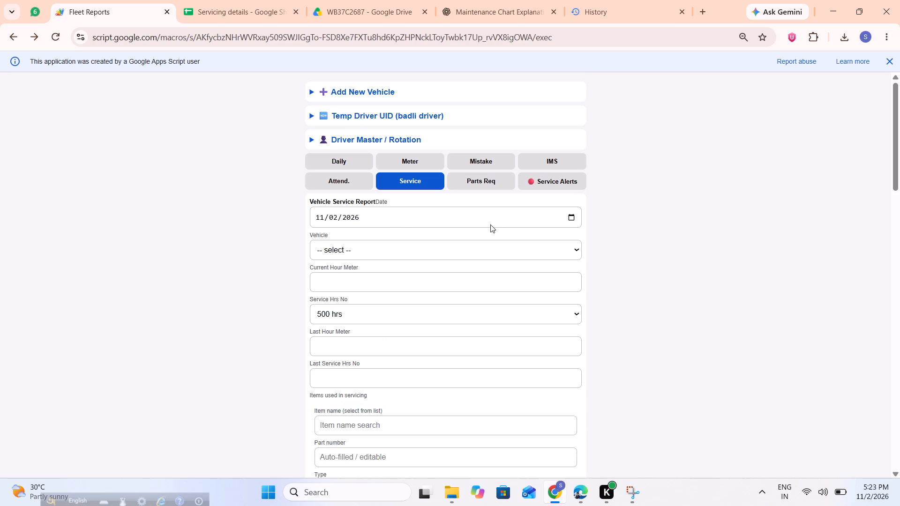
{"action": "left_click", "coordinate": [484, 245]}
{"action": "scroll", "coordinate": [484, 245], "scroll_direction": "down", "scroll_amount": 1}
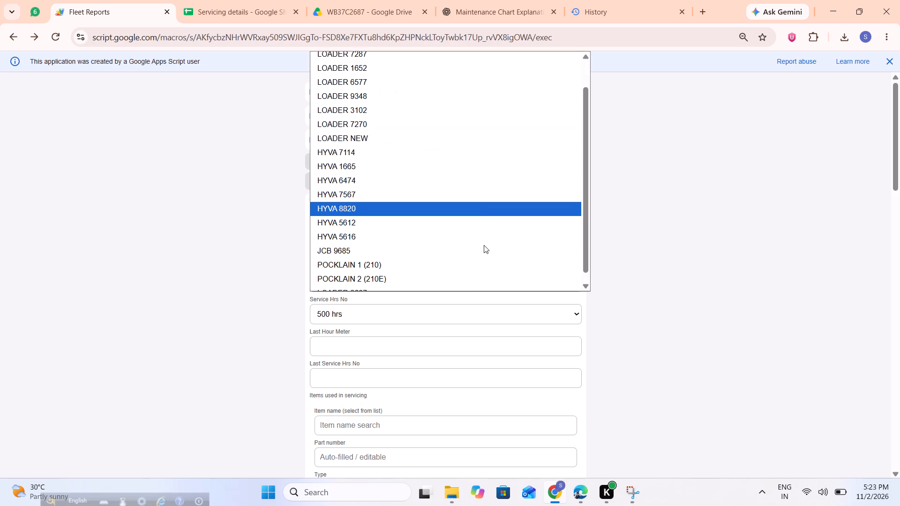
{"action": "scroll", "coordinate": [484, 245], "scroll_direction": "down", "scroll_amount": 1}
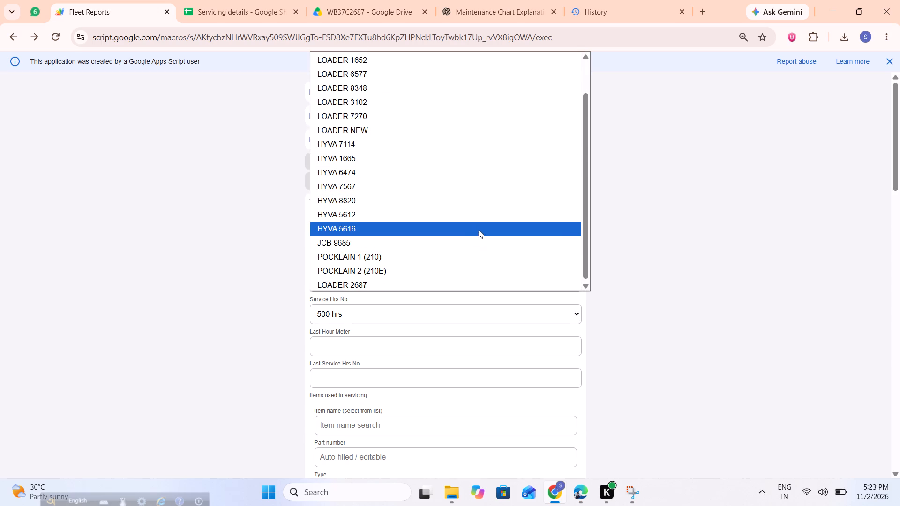
{"action": "left_click", "coordinate": [479, 230]}
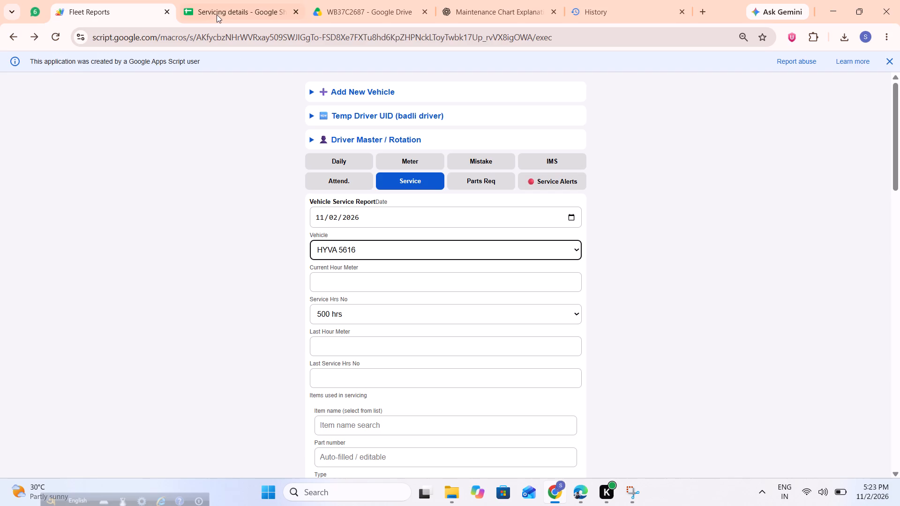
{"action": "left_click", "coordinate": [214, 7]}
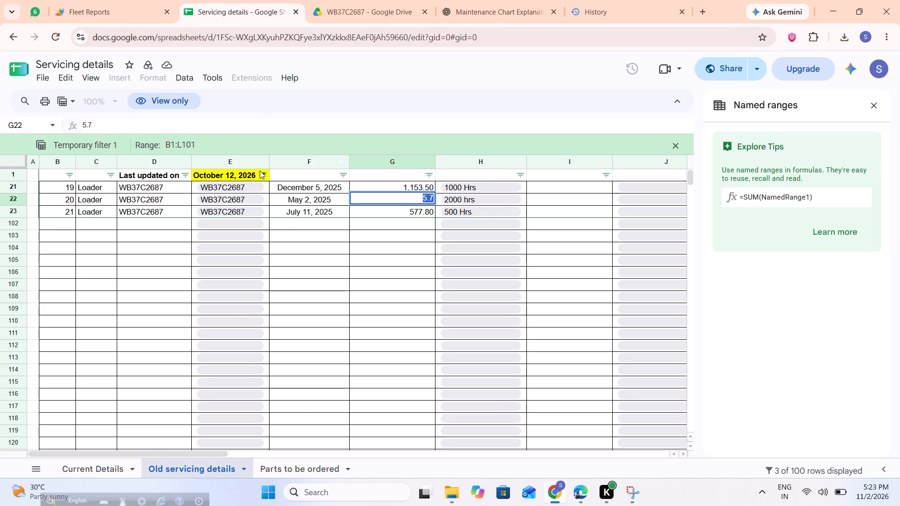
{"action": "left_click", "coordinate": [261, 171]}
{"action": "left_click", "coordinate": [176, 372]}
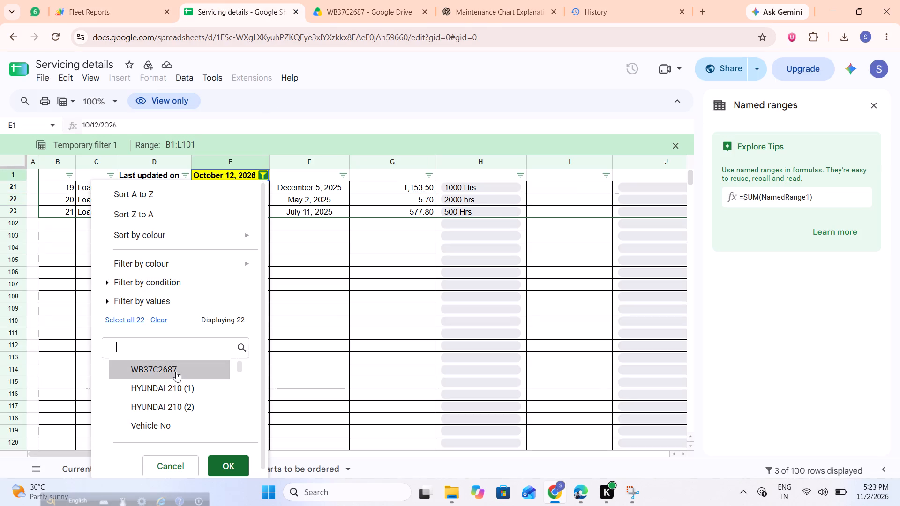
Look through the vehicle filter values of the Old servicing details sheet for the HYVA 5616 vehicle.
{"action": "scroll", "coordinate": [168, 410], "scroll_direction": "down", "scroll_amount": 2}
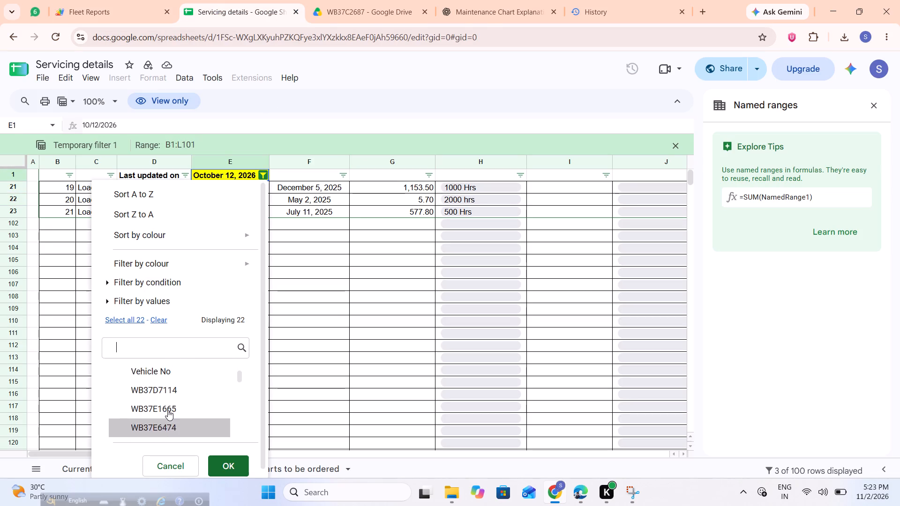
{"action": "scroll", "coordinate": [168, 410], "scroll_direction": "down", "scroll_amount": 4}
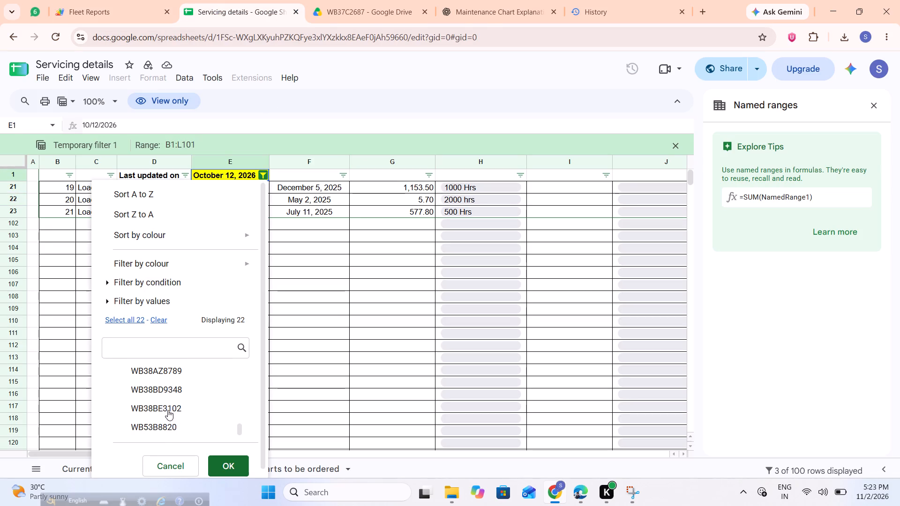
{"action": "scroll", "coordinate": [168, 410], "scroll_direction": "up", "scroll_amount": 2}
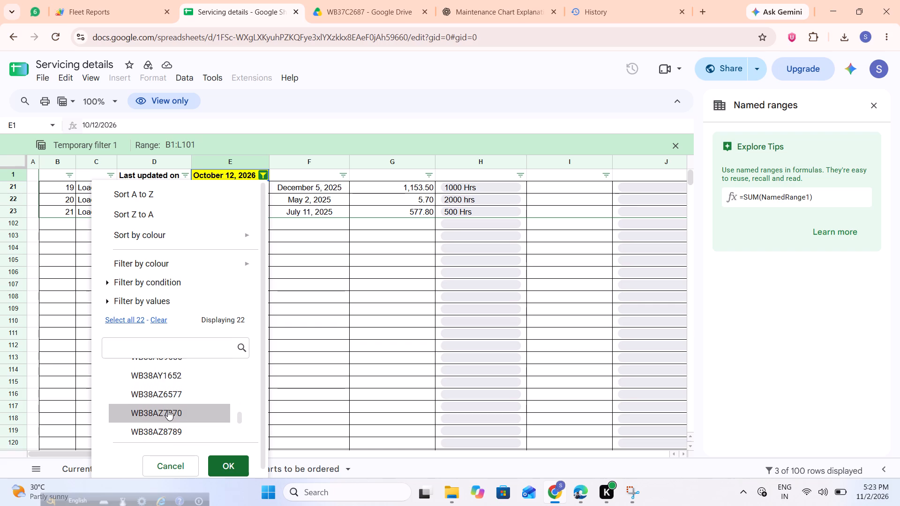
{"action": "scroll", "coordinate": [168, 410], "scroll_direction": "up", "scroll_amount": 2}
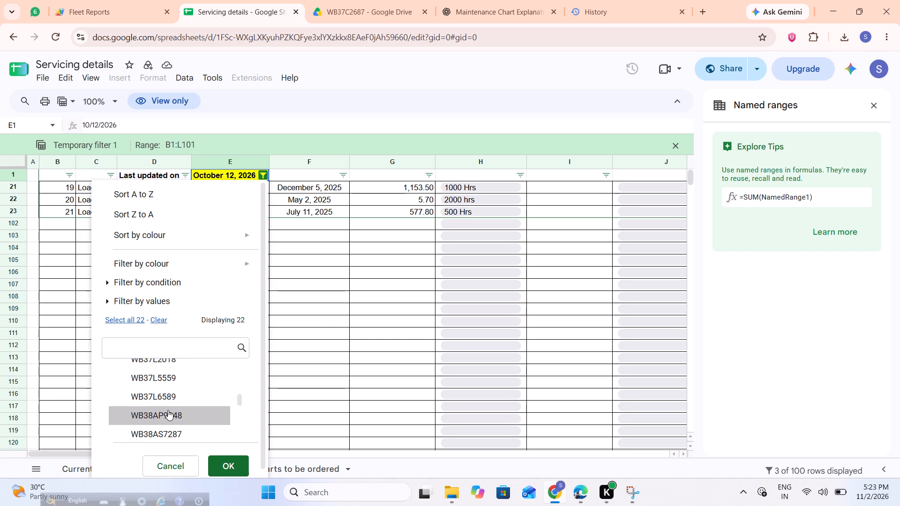
{"action": "scroll", "coordinate": [168, 410], "scroll_direction": "up", "scroll_amount": 1}
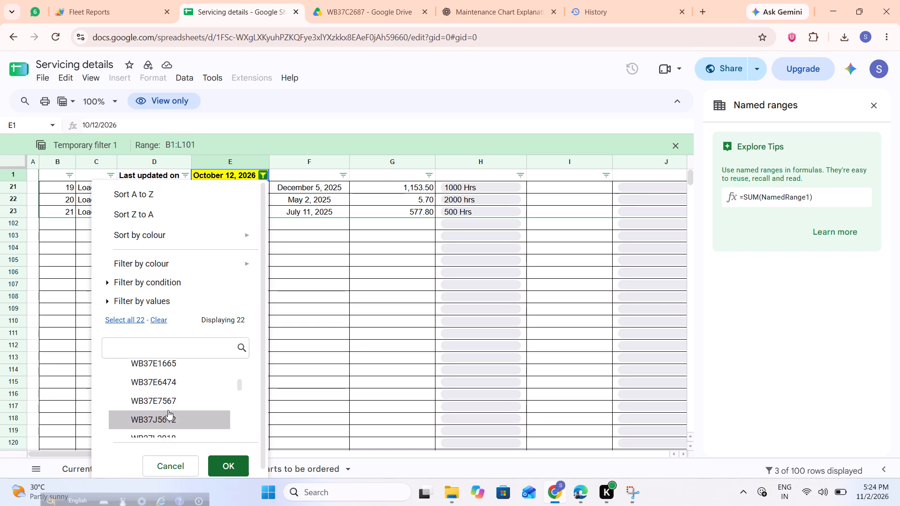
{"action": "scroll", "coordinate": [168, 410], "scroll_direction": "up", "scroll_amount": 2}
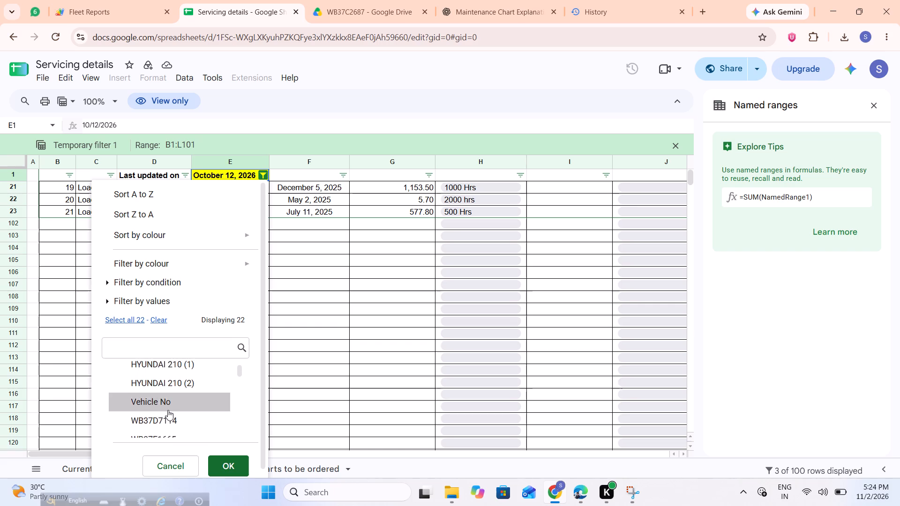
{"action": "scroll", "coordinate": [168, 410], "scroll_direction": "up", "scroll_amount": 1}
{"action": "scroll", "coordinate": [168, 410], "scroll_direction": "down", "scroll_amount": 1}
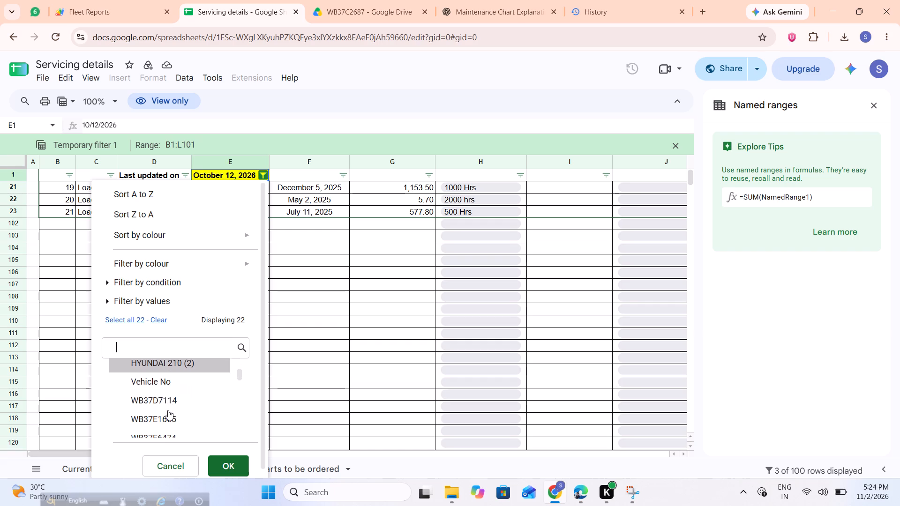
{"action": "scroll", "coordinate": [168, 410], "scroll_direction": "down", "scroll_amount": 4}
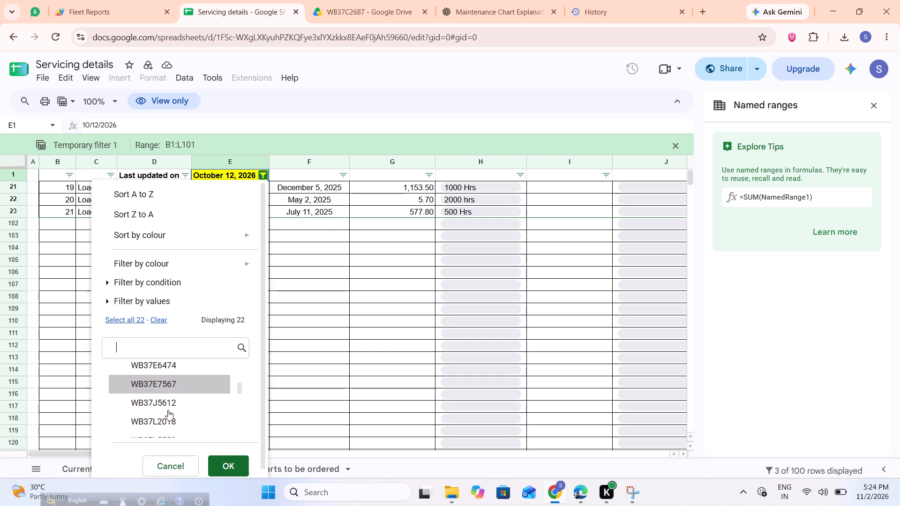
{"action": "scroll", "coordinate": [168, 410], "scroll_direction": "down", "scroll_amount": 3}
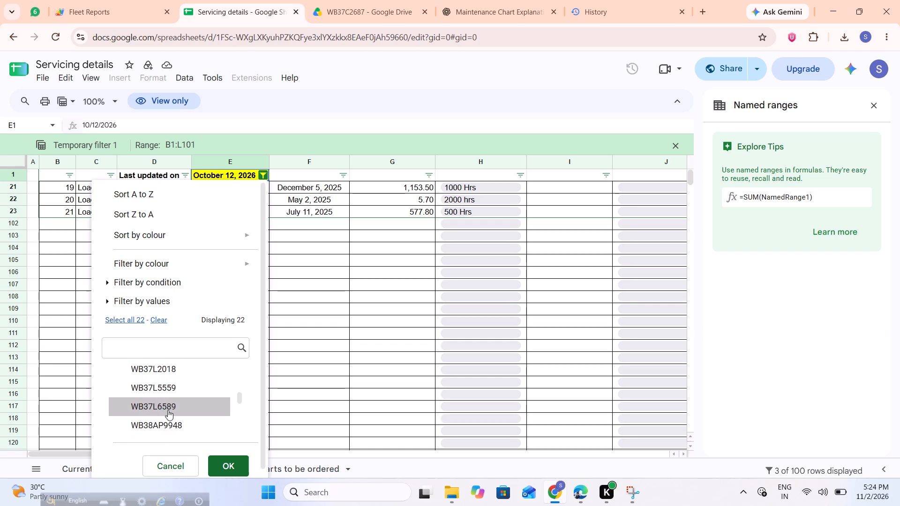
{"action": "scroll", "coordinate": [168, 410], "scroll_direction": "down", "scroll_amount": 3}
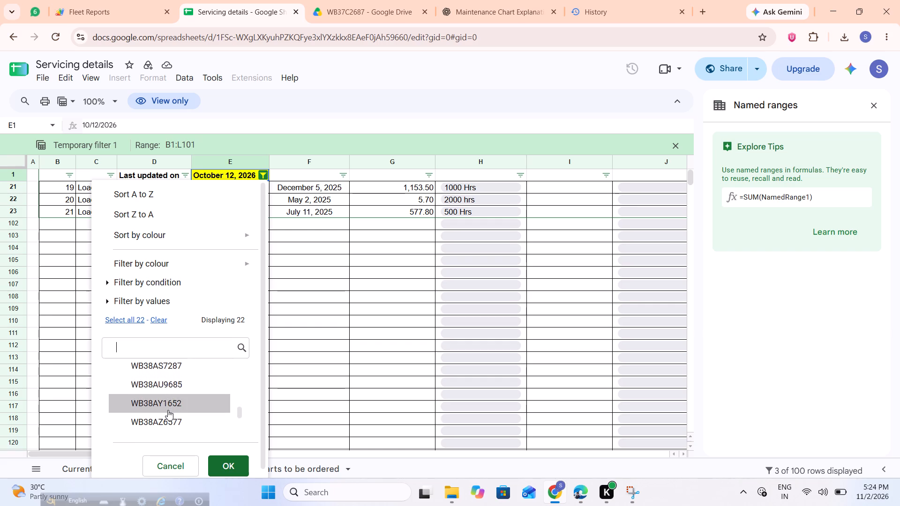
{"action": "scroll", "coordinate": [168, 410], "scroll_direction": "down", "scroll_amount": 4}
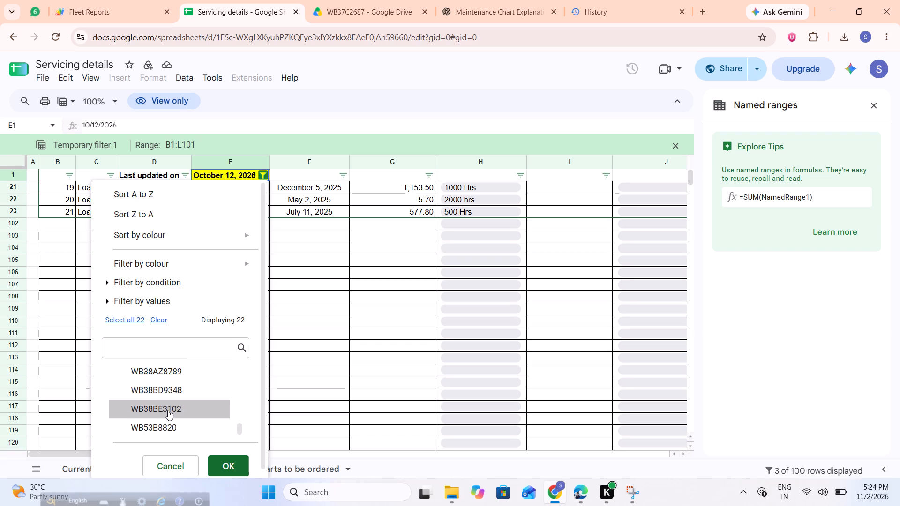
{"action": "scroll", "coordinate": [168, 410], "scroll_direction": "down", "scroll_amount": 2}
{"action": "scroll", "coordinate": [168, 410], "scroll_direction": "up", "scroll_amount": 2}
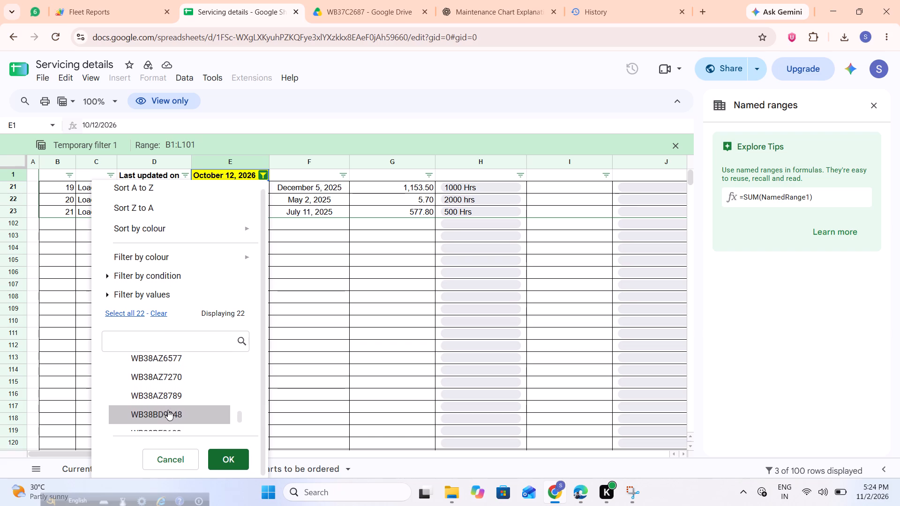
{"action": "scroll", "coordinate": [168, 410], "scroll_direction": "up", "scroll_amount": 2}
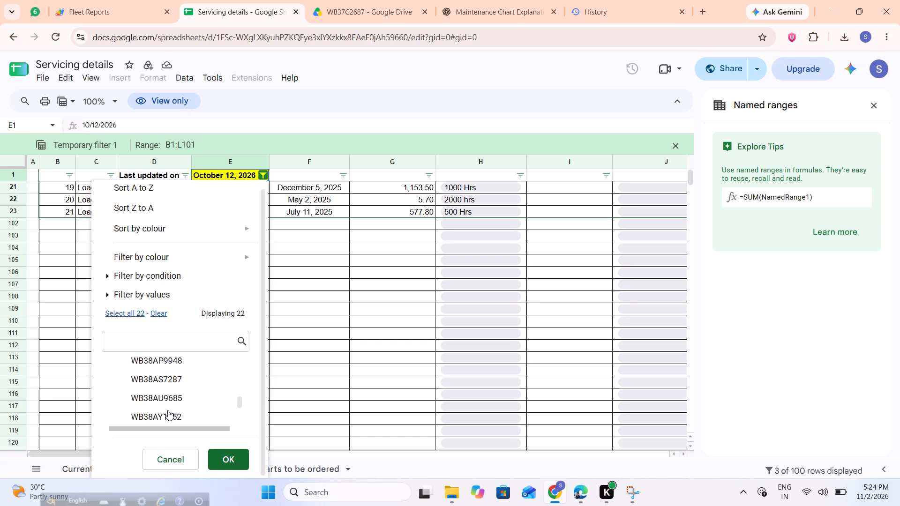
{"action": "scroll", "coordinate": [168, 410], "scroll_direction": "up", "scroll_amount": 2}
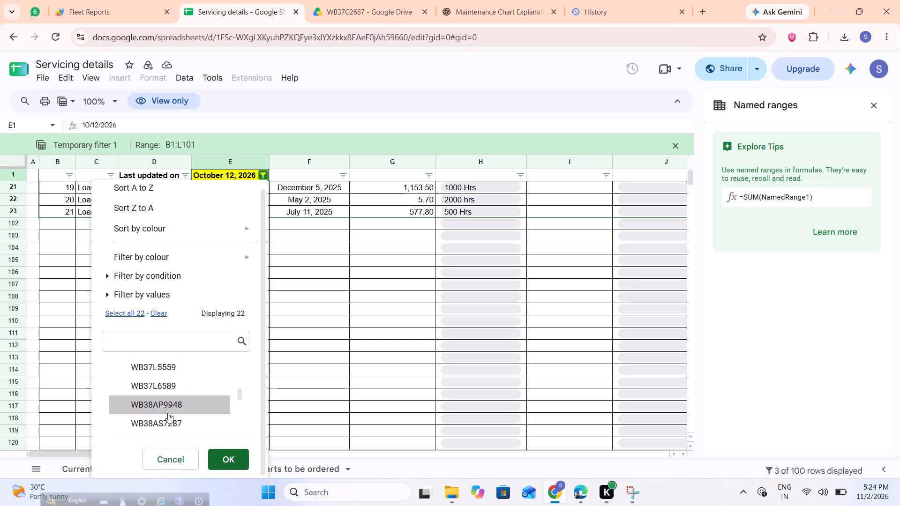
{"action": "scroll", "coordinate": [168, 413], "scroll_direction": "up", "scroll_amount": 3}
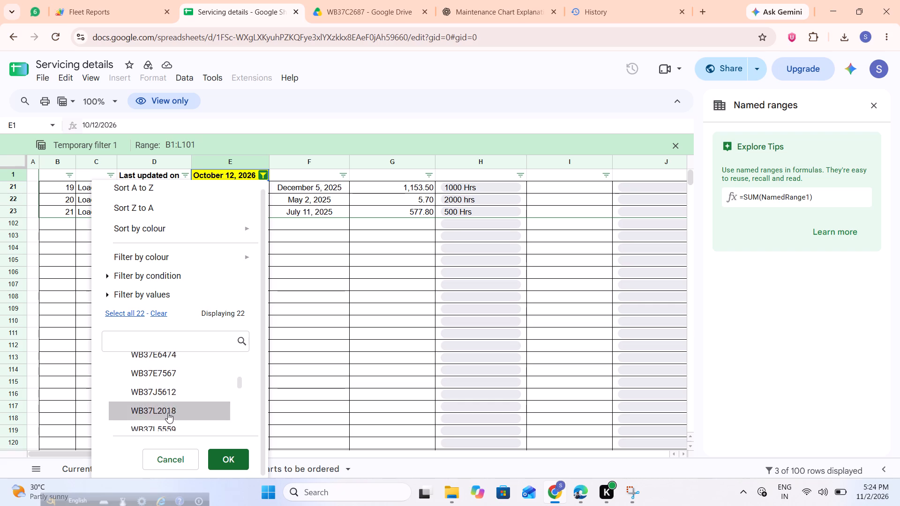
{"action": "scroll", "coordinate": [168, 413], "scroll_direction": "up", "scroll_amount": 2}
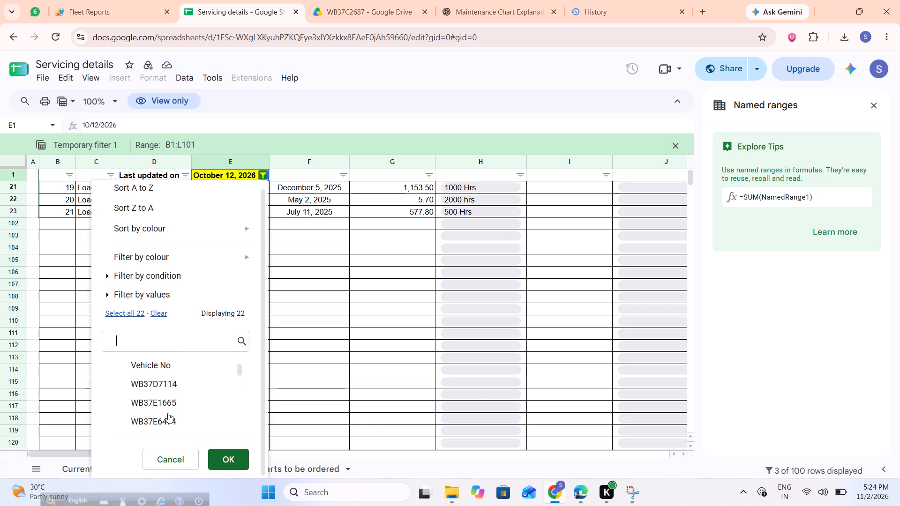
{"action": "scroll", "coordinate": [168, 413], "scroll_direction": "up", "scroll_amount": 1}
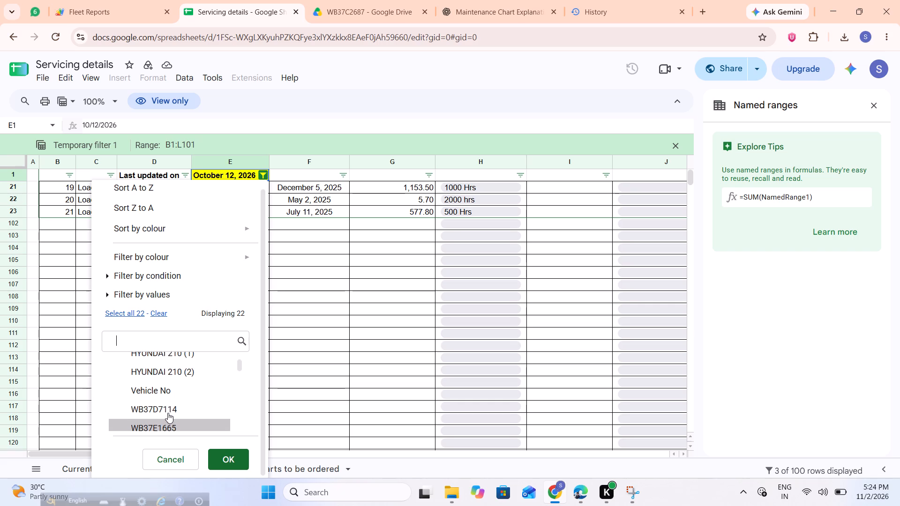
{"action": "scroll", "coordinate": [168, 413], "scroll_direction": "up", "scroll_amount": 3}
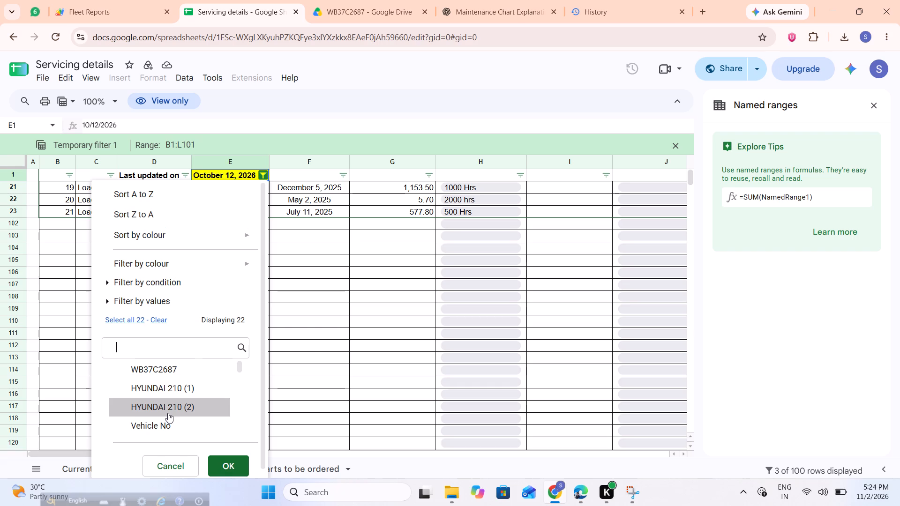
Select the Vehicle No value in the vehicle column's filter and apply it so the header row is shown.
{"action": "scroll", "coordinate": [168, 413], "scroll_direction": "down", "scroll_amount": 2}
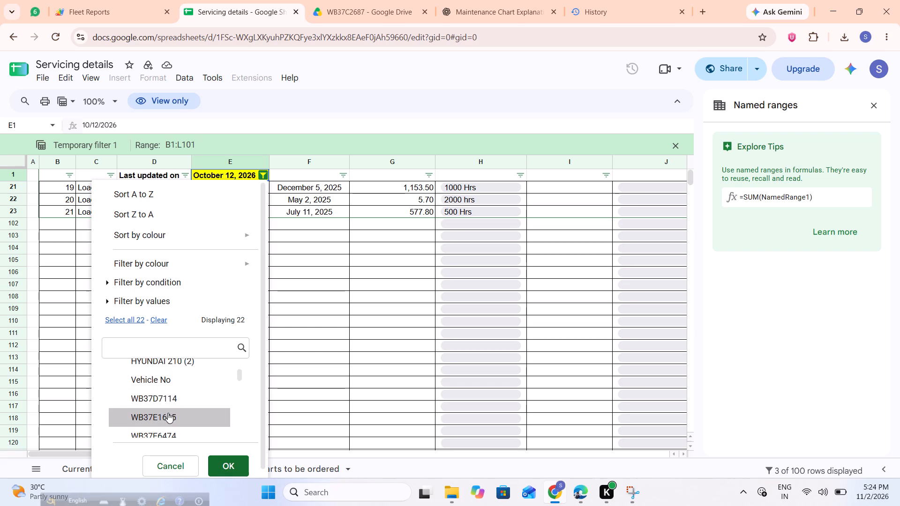
{"action": "left_click", "coordinate": [171, 384]}
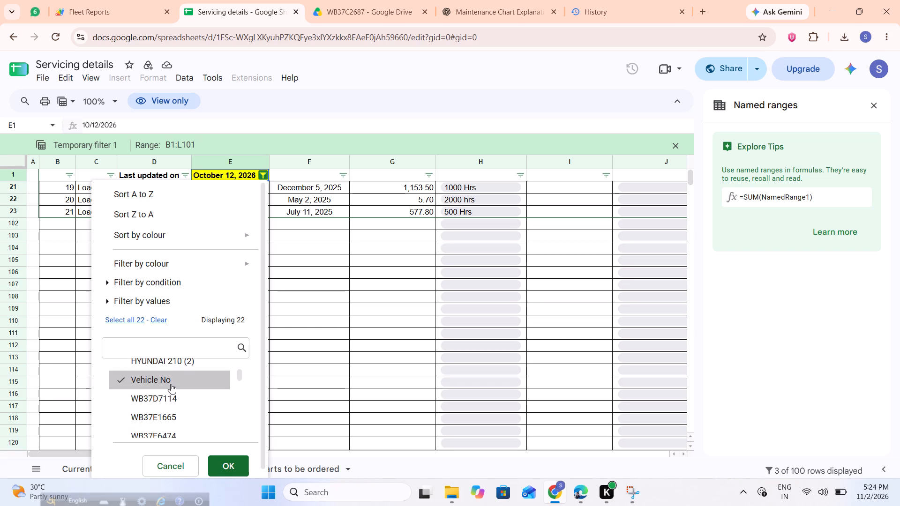
{"action": "left_click", "coordinate": [228, 472]}
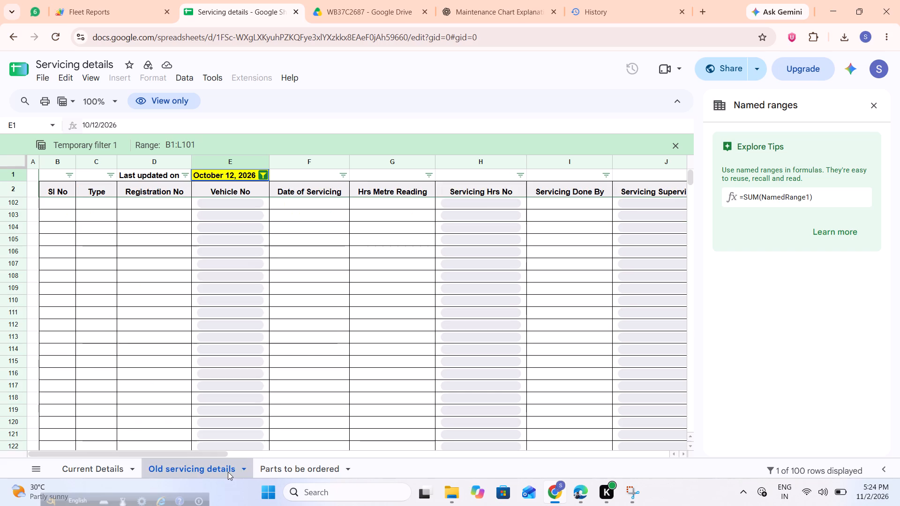
Reopen the vehicle column's filter, deselect Vehicle No and look through the listed vehicles again for 5616.
{"action": "left_click", "coordinate": [262, 174]}
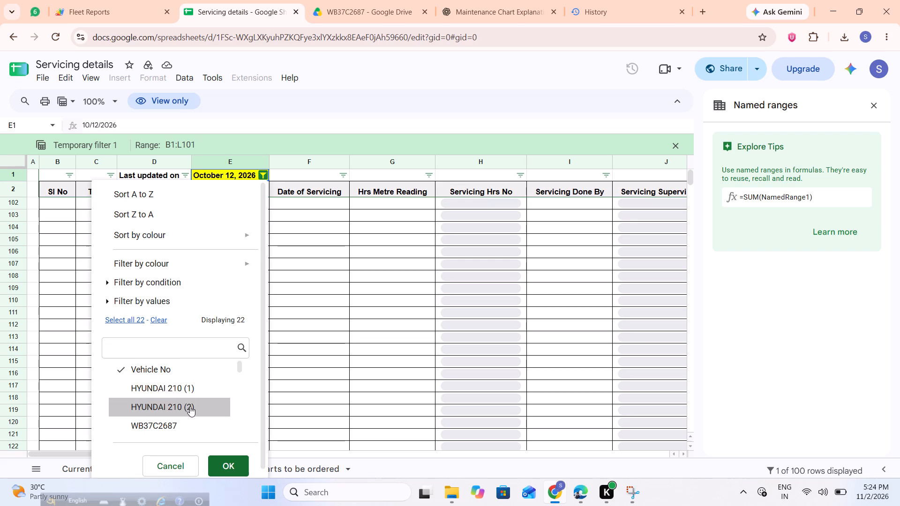
{"action": "left_click", "coordinate": [178, 369]}
{"action": "scroll", "coordinate": [167, 406], "scroll_direction": "down", "scroll_amount": 3}
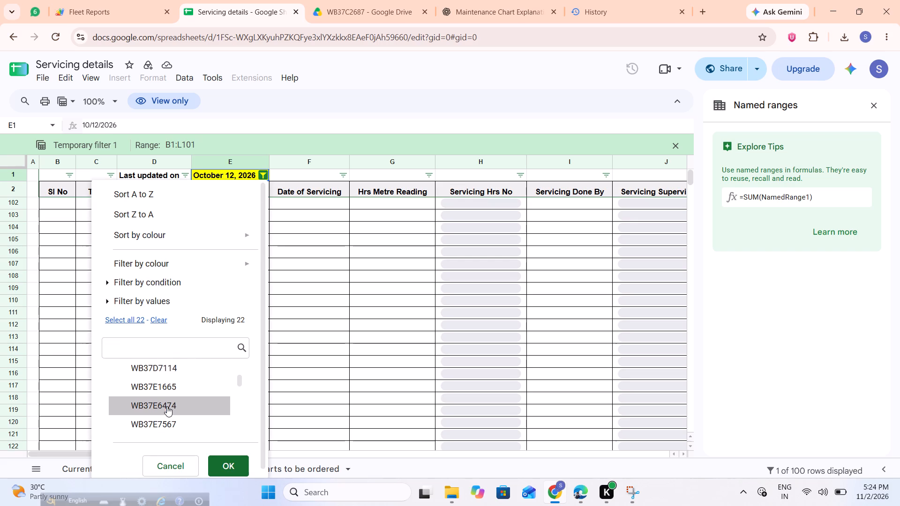
{"action": "scroll", "coordinate": [167, 406], "scroll_direction": "down", "scroll_amount": 3}
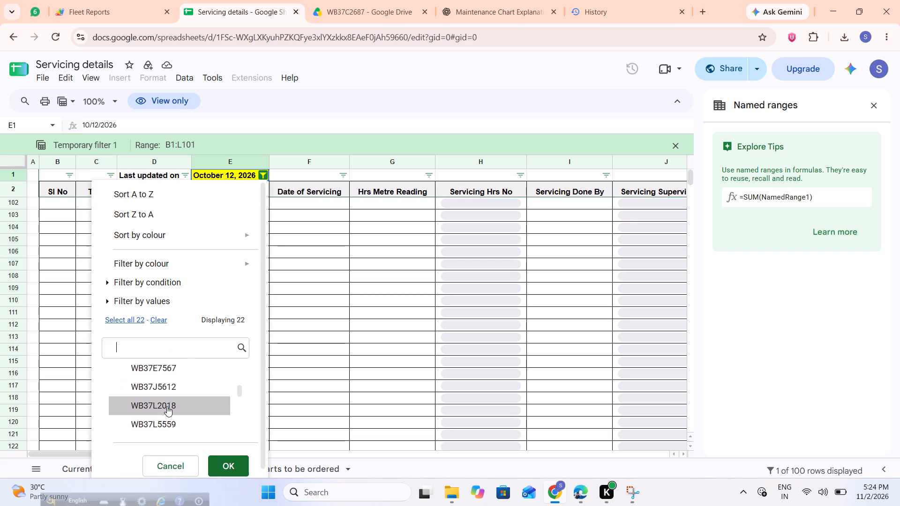
{"action": "scroll", "coordinate": [167, 406], "scroll_direction": "down", "scroll_amount": 3}
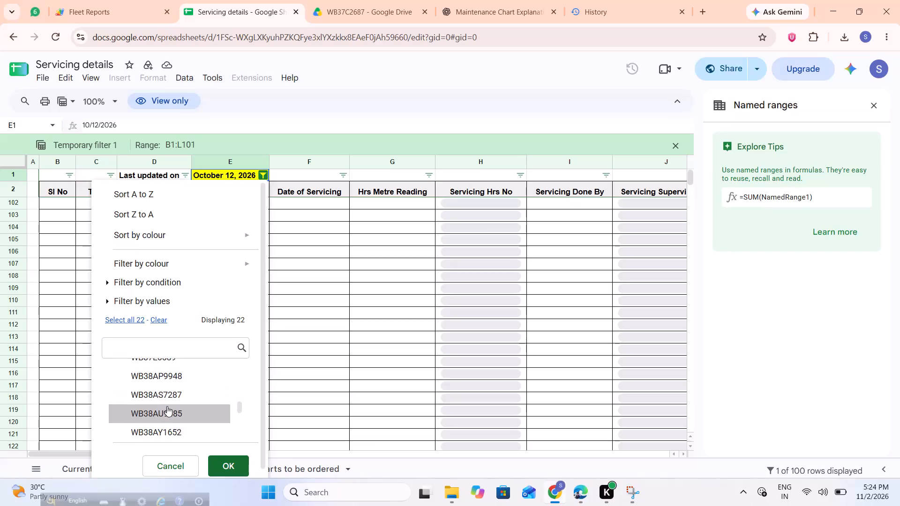
{"action": "scroll", "coordinate": [167, 406], "scroll_direction": "down", "scroll_amount": 3}
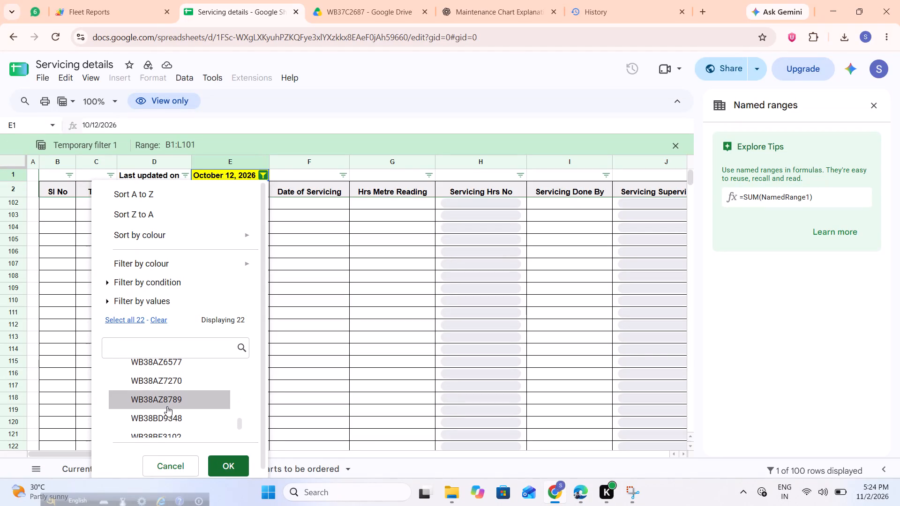
{"action": "scroll", "coordinate": [167, 406], "scroll_direction": "down", "scroll_amount": 4}
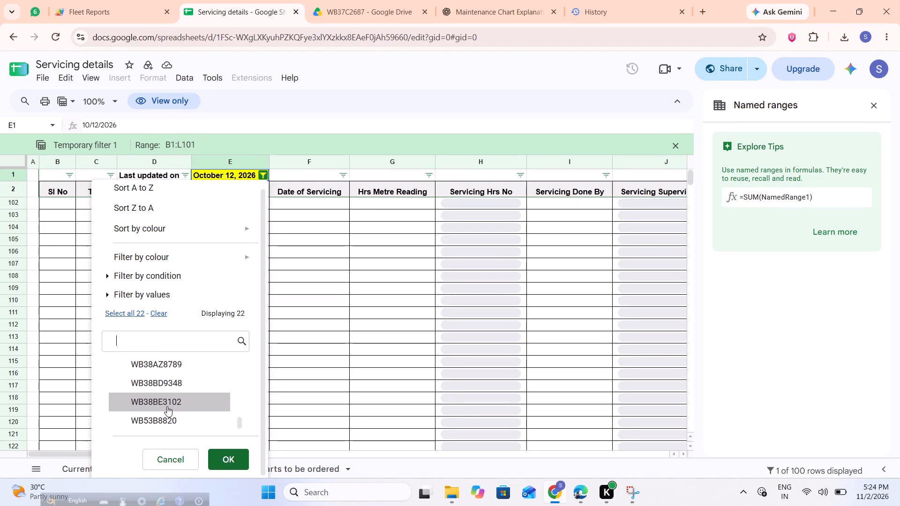
{"action": "left_click", "coordinate": [407, 17]}
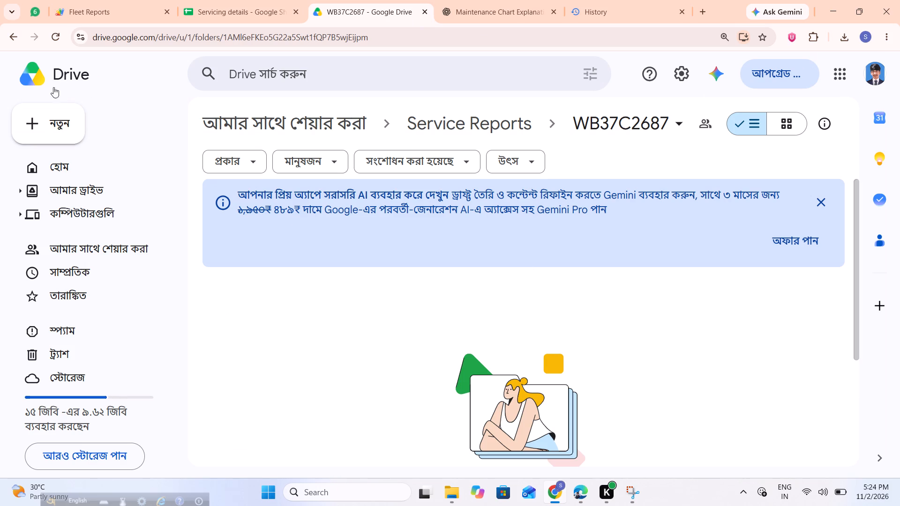
{"action": "left_click", "coordinate": [16, 45]}
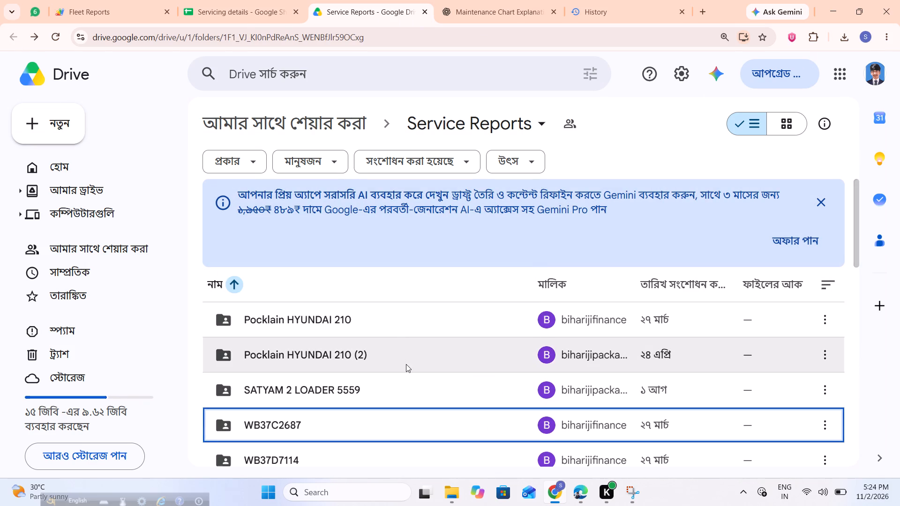
{"action": "scroll", "coordinate": [406, 364], "scroll_direction": "down", "scroll_amount": 3}
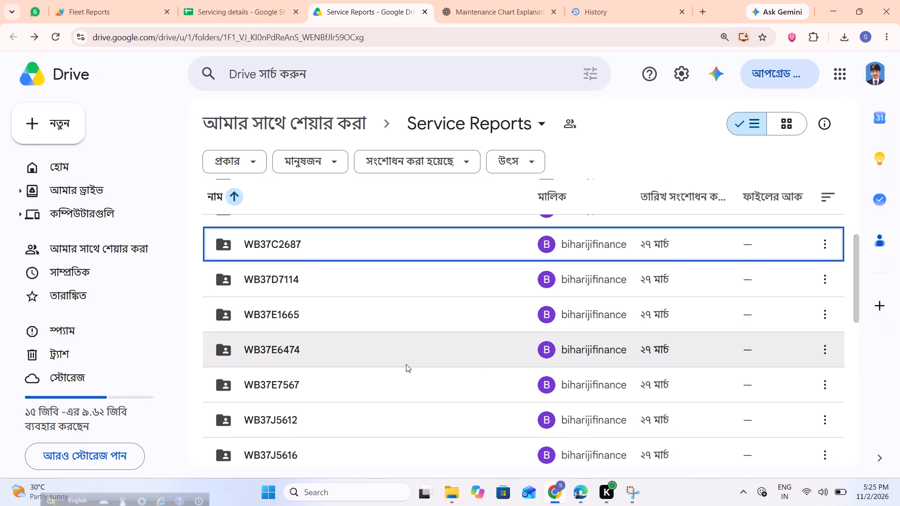
{"action": "scroll", "coordinate": [406, 364], "scroll_direction": "down", "scroll_amount": 3}
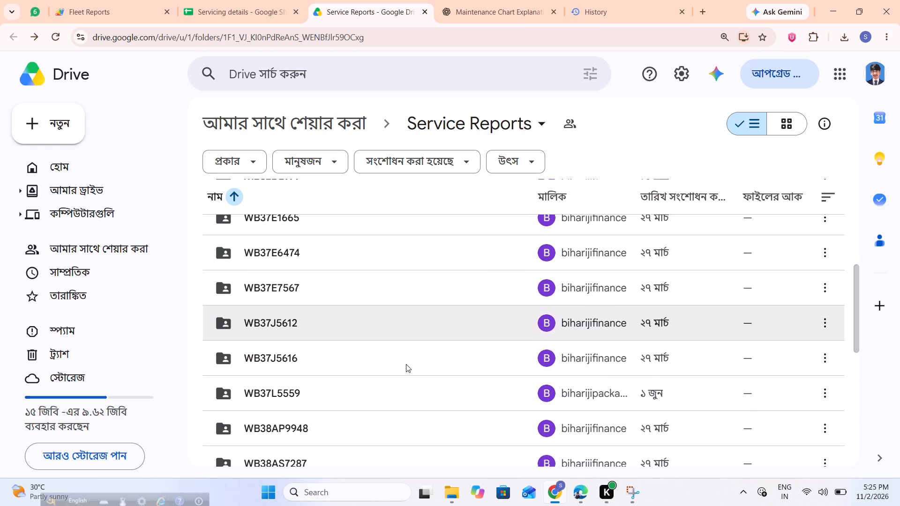
{"action": "double_click", "coordinate": [406, 364]}
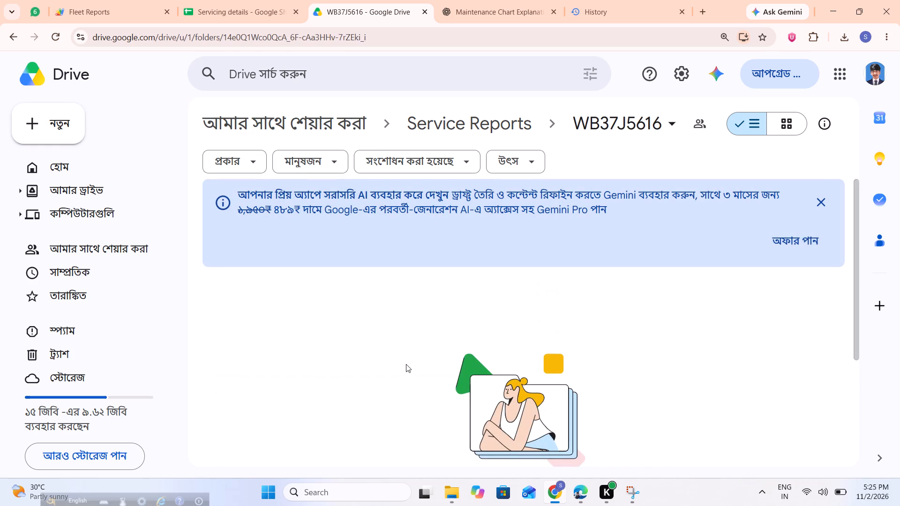
{"action": "left_click", "coordinate": [823, 198]}
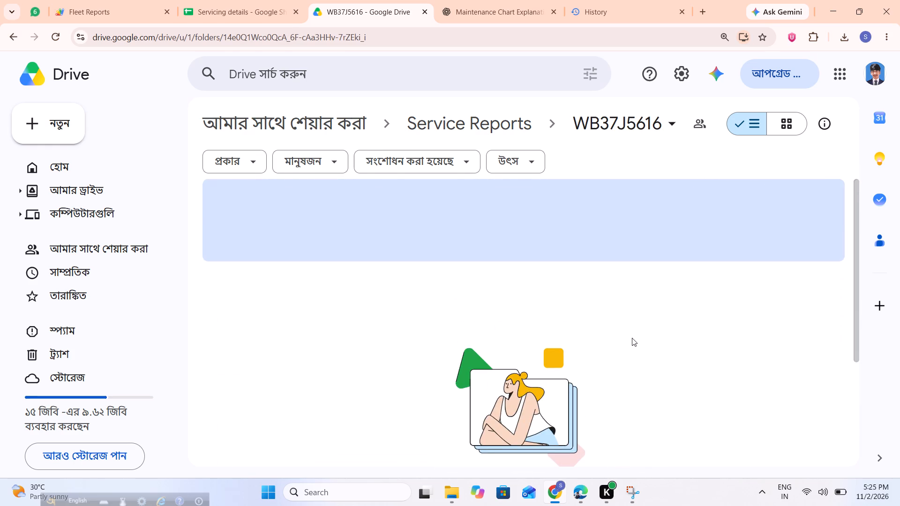
{"action": "left_click", "coordinate": [560, 502]}
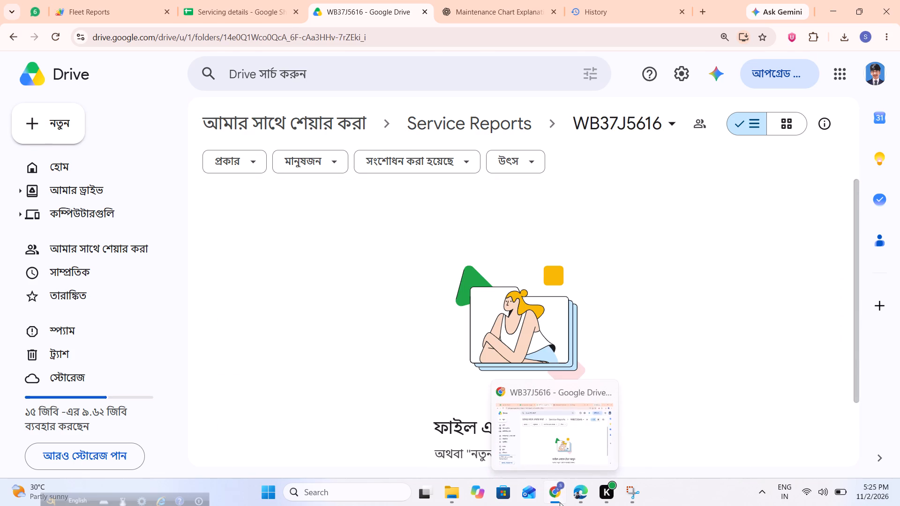
Return to the Servicing details sheet, reopen the vehicle column's filter, deselect Vehicle No and look through the listed vehicles for 5616.
{"action": "left_click", "coordinate": [560, 502]}
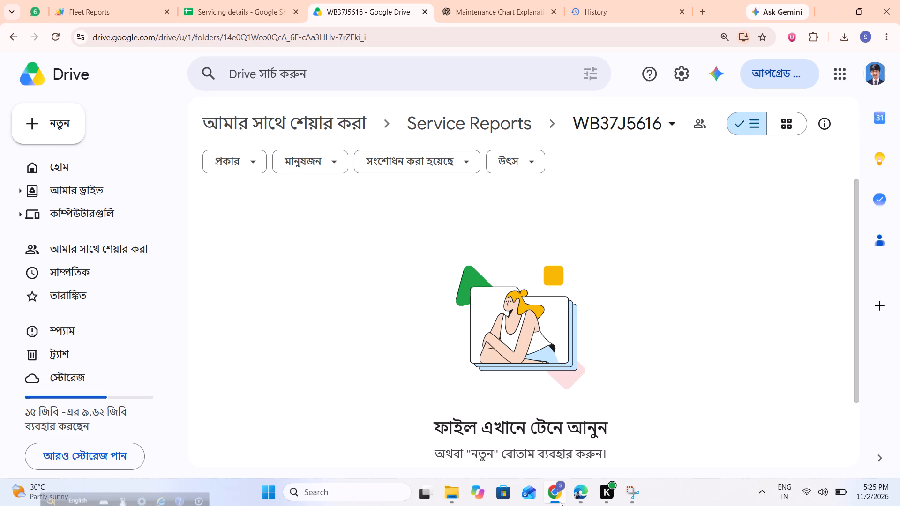
{"action": "left_click", "coordinate": [217, 0]}
{"action": "left_click", "coordinate": [276, 232]}
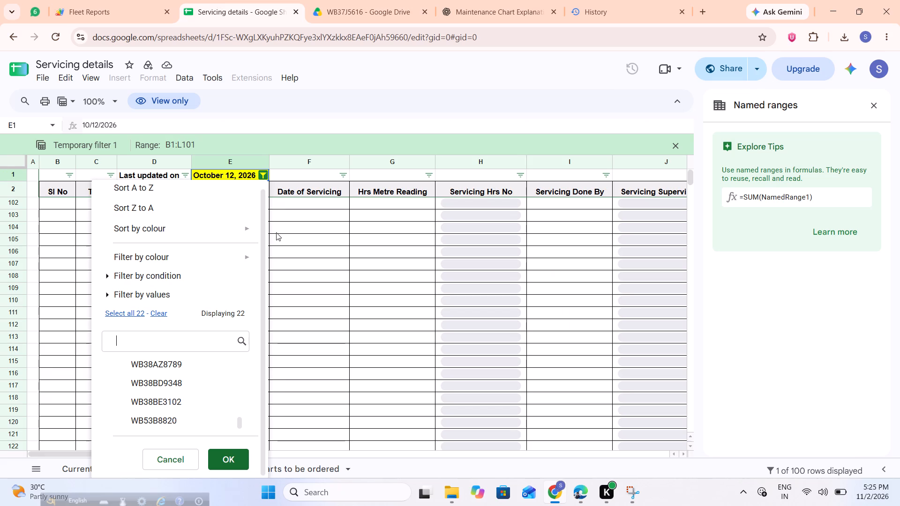
{"action": "left_click", "coordinate": [258, 172]}
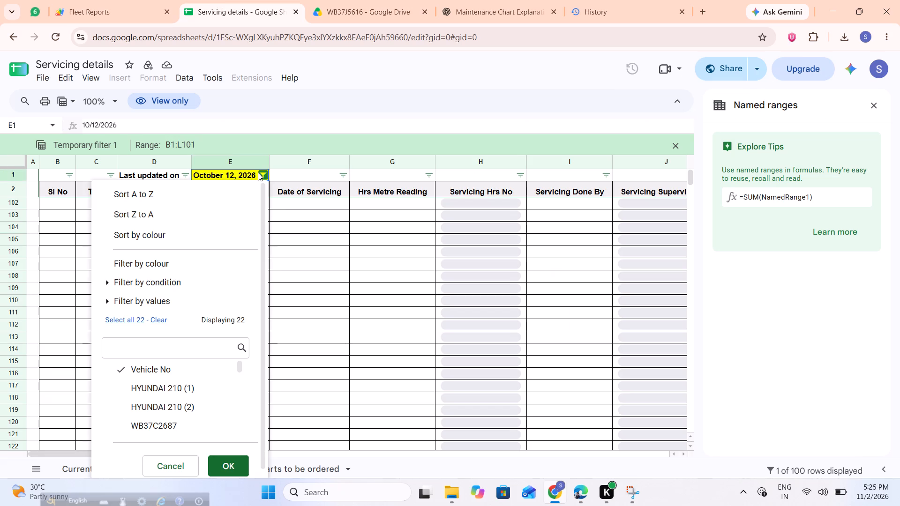
{"action": "left_click", "coordinate": [145, 361]}
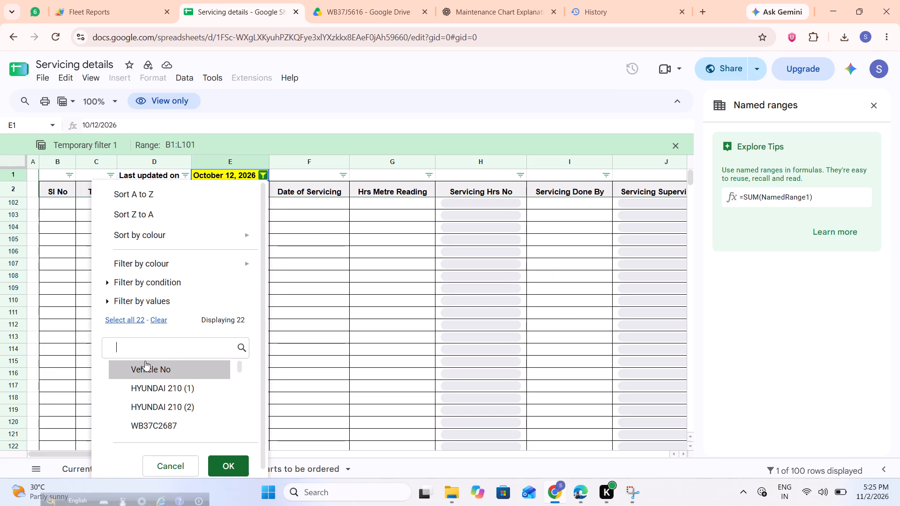
{"action": "scroll", "coordinate": [142, 459], "scroll_direction": "down", "scroll_amount": 1}
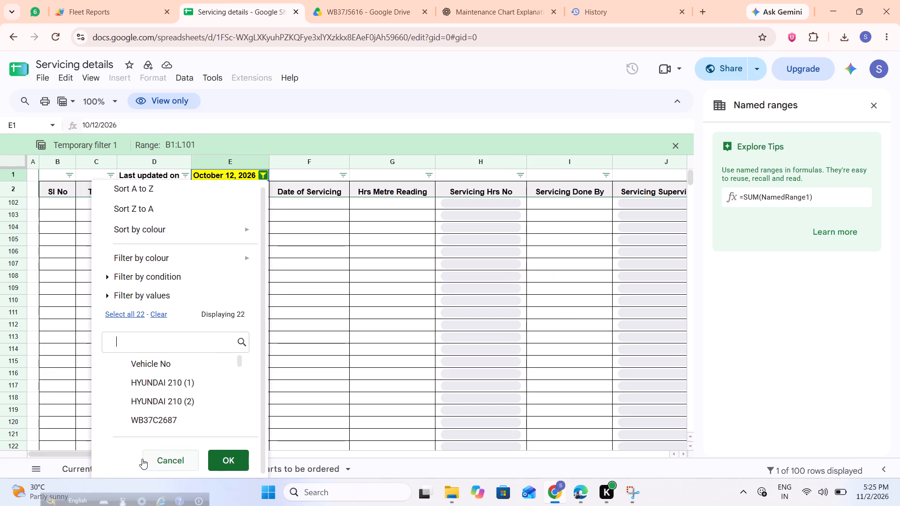
{"action": "scroll", "coordinate": [142, 459], "scroll_direction": "down", "scroll_amount": 1}
{"action": "scroll", "coordinate": [158, 400], "scroll_direction": "down", "scroll_amount": 1}
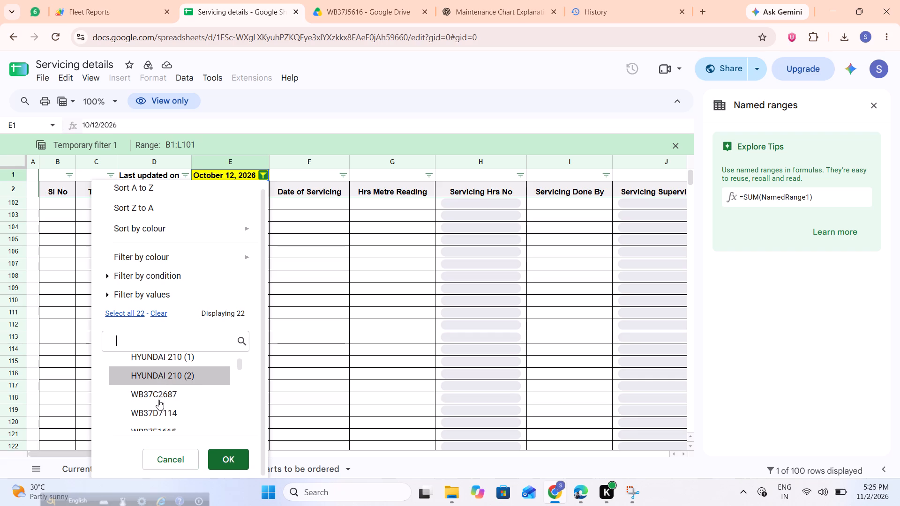
{"action": "scroll", "coordinate": [158, 400], "scroll_direction": "down", "scroll_amount": 4}
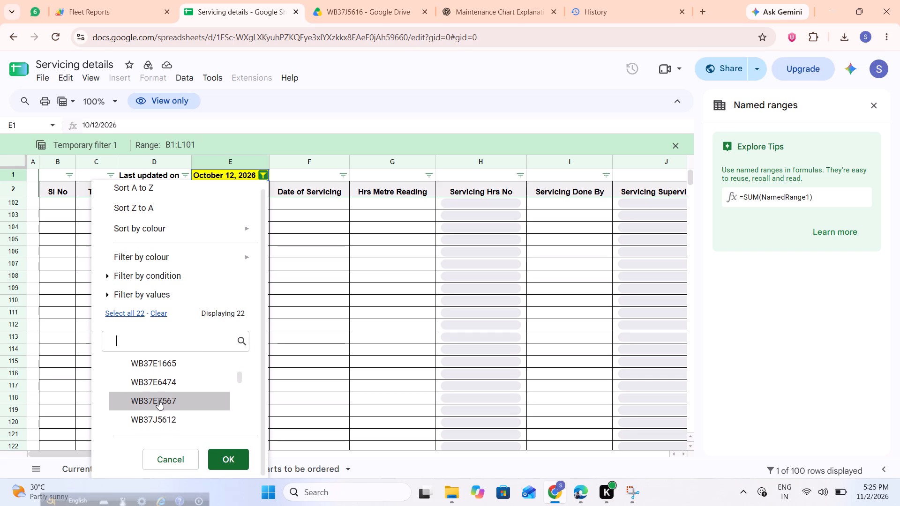
{"action": "scroll", "coordinate": [158, 400], "scroll_direction": "down", "scroll_amount": 3}
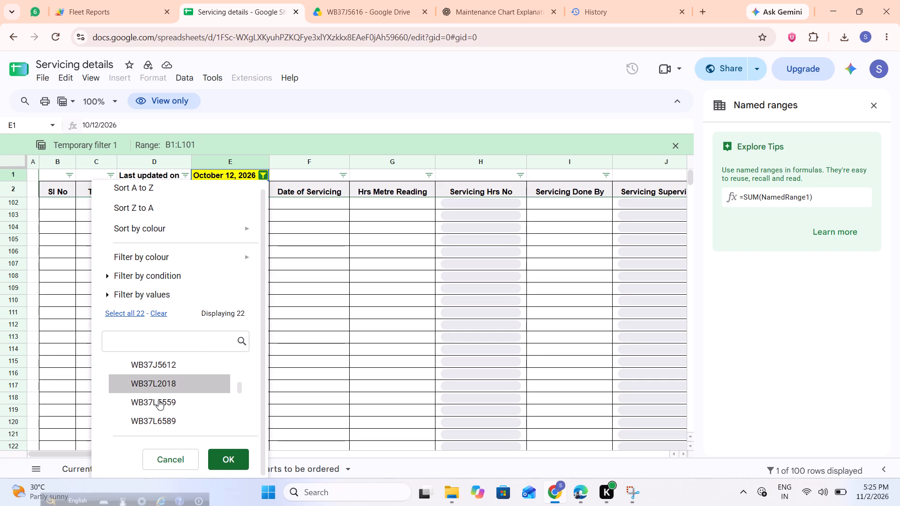
{"action": "scroll", "coordinate": [158, 400], "scroll_direction": "down", "scroll_amount": 4}
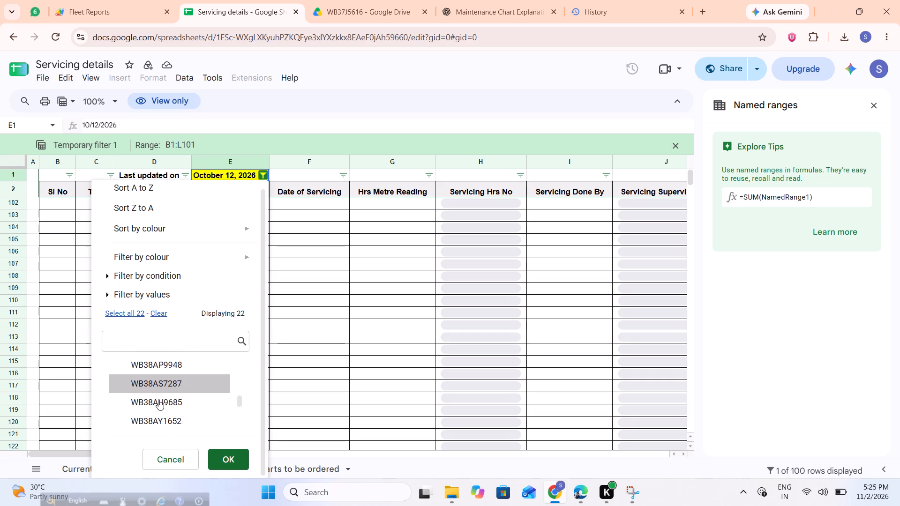
{"action": "scroll", "coordinate": [158, 400], "scroll_direction": "down", "scroll_amount": 3}
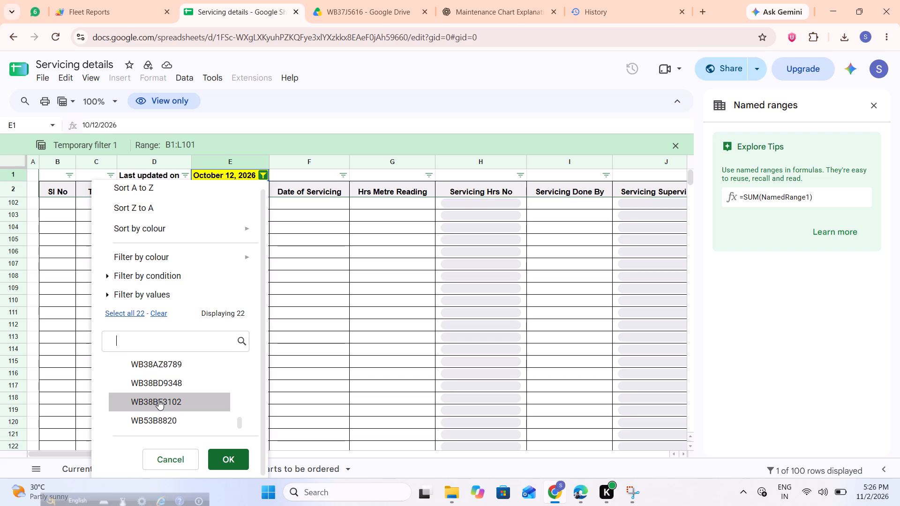
Switch to Fleet Reports and look over the HYVA 5616 service form and the Recent Service Reports list.
{"action": "left_click", "coordinate": [89, 0]}
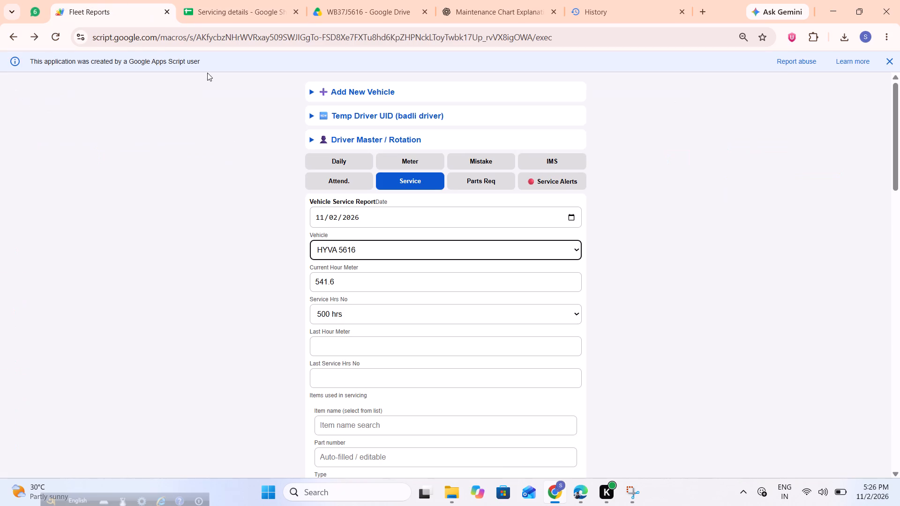
{"action": "scroll", "coordinate": [264, 246], "scroll_direction": "right", "scroll_amount": 1}
{"action": "scroll", "coordinate": [389, 298], "scroll_direction": "down", "scroll_amount": 1}
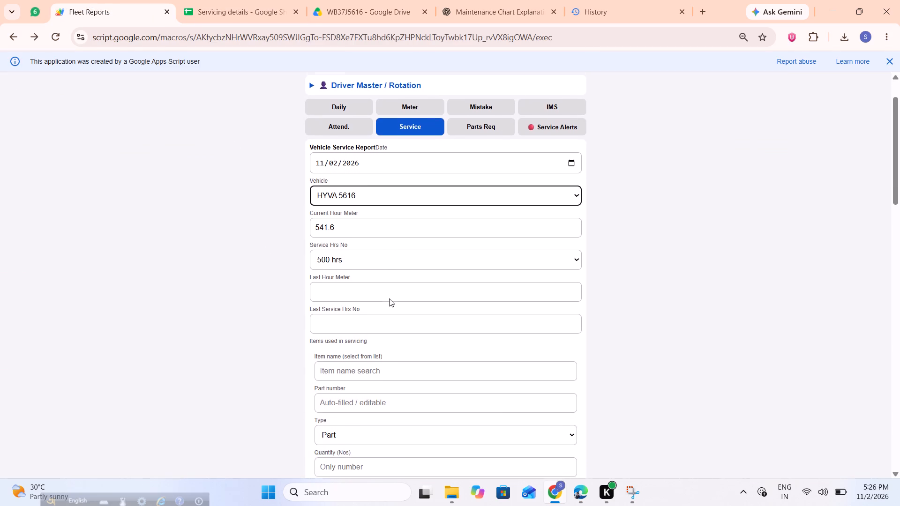
{"action": "scroll", "coordinate": [389, 298], "scroll_direction": "down", "scroll_amount": 3}
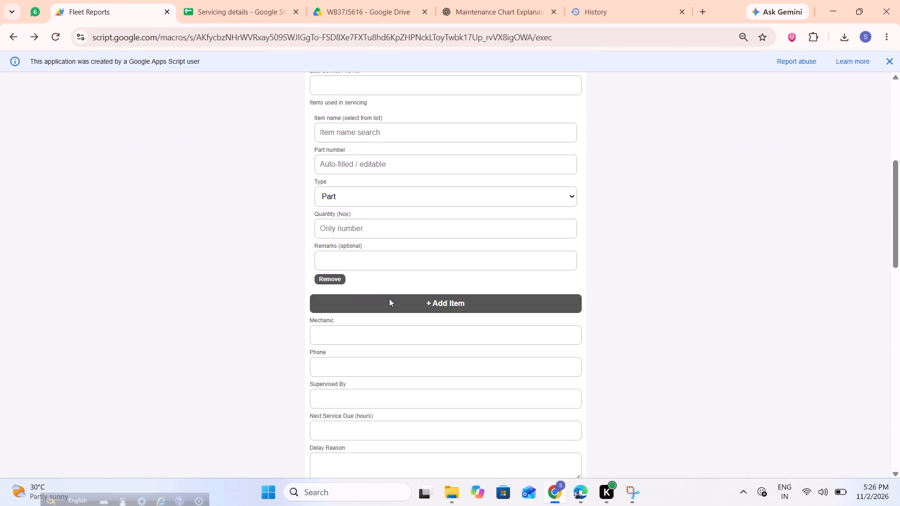
{"action": "scroll", "coordinate": [389, 298], "scroll_direction": "down", "scroll_amount": 3}
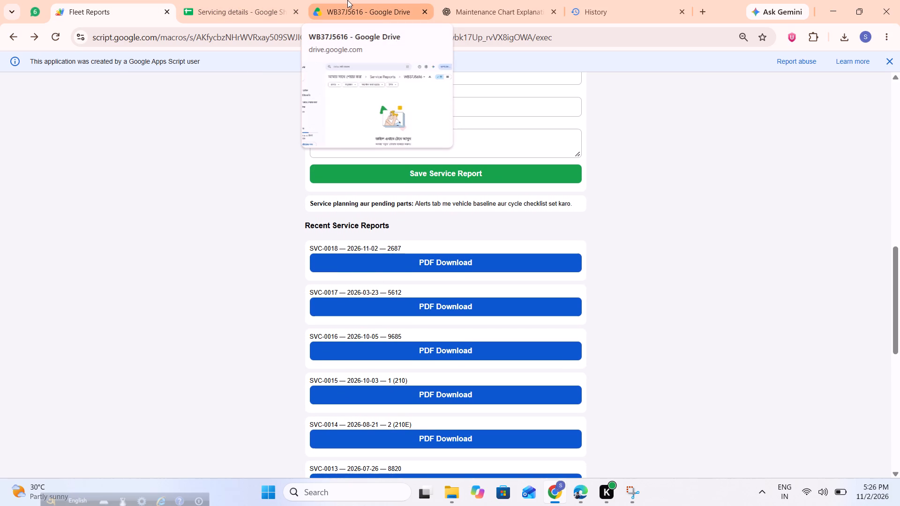
{"action": "scroll", "coordinate": [455, 199], "scroll_direction": "up", "scroll_amount": 8}
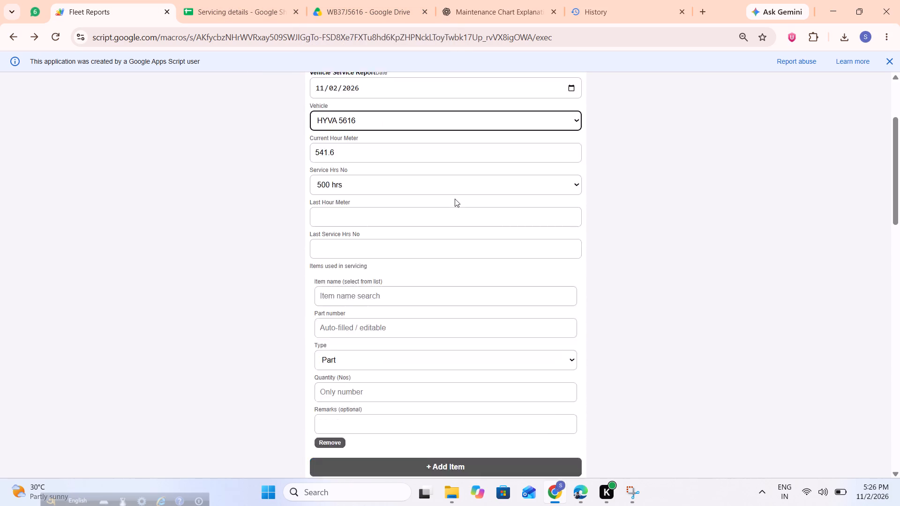
Open Service Alerts, return to the Service section to reload it, and check the dates in the Recent Service Reports list.
{"action": "left_click", "coordinate": [533, 179]}
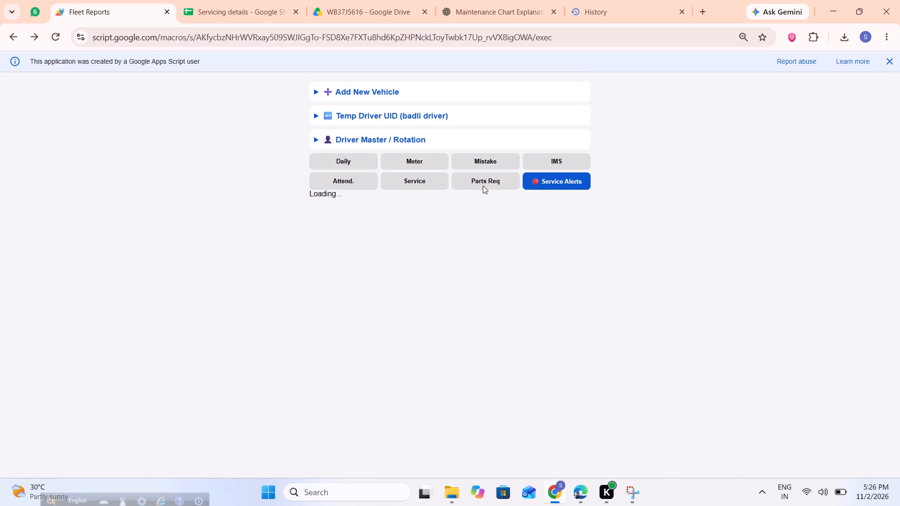
{"action": "left_click", "coordinate": [443, 182]}
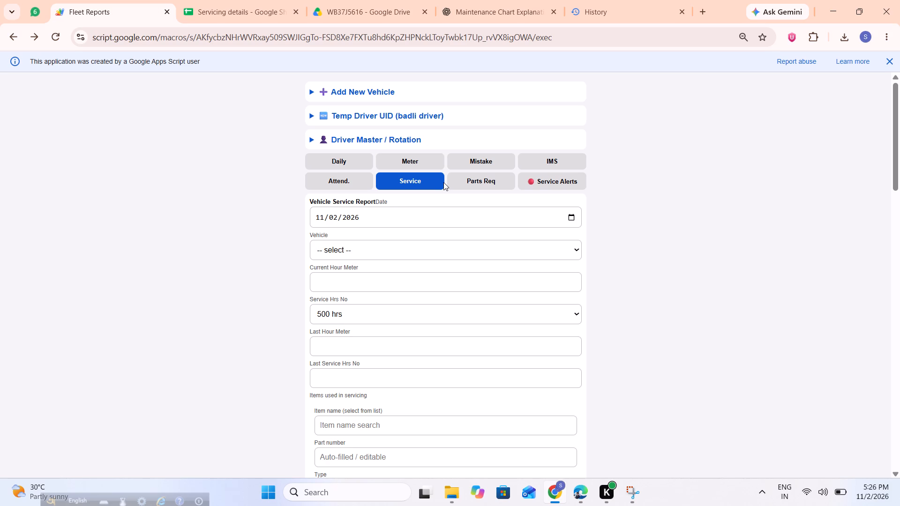
{"action": "scroll", "coordinate": [525, 104], "scroll_direction": "down", "scroll_amount": 4}
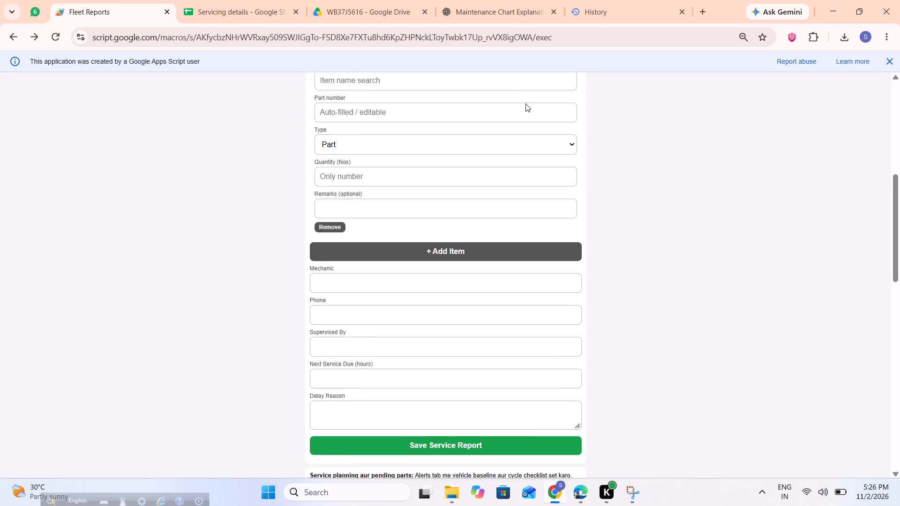
{"action": "scroll", "coordinate": [525, 104], "scroll_direction": "down", "scroll_amount": 3}
{"action": "scroll", "coordinate": [525, 104], "scroll_direction": "up", "scroll_amount": 5}
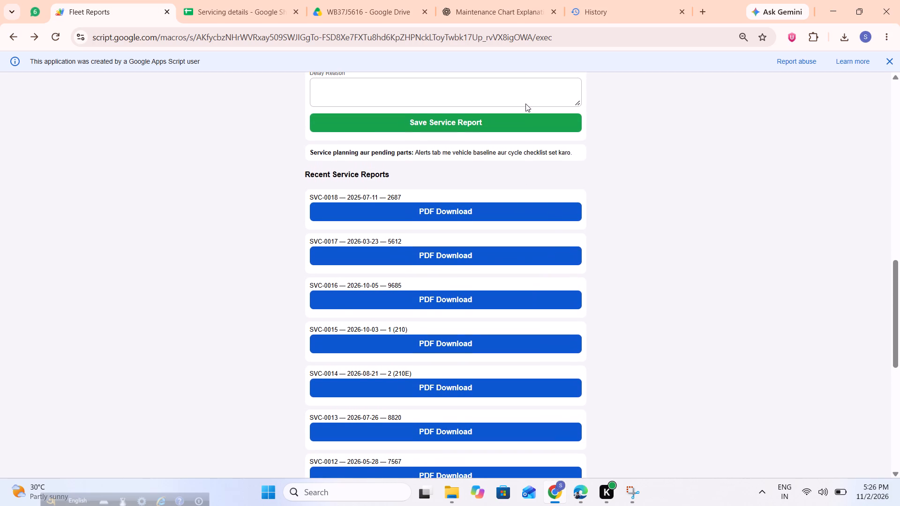
{"action": "scroll", "coordinate": [525, 104], "scroll_direction": "down", "scroll_amount": 11}
{"action": "scroll", "coordinate": [525, 104], "scroll_direction": "up", "scroll_amount": 5}
{"action": "scroll", "coordinate": [525, 104], "scroll_direction": "down", "scroll_amount": 3}
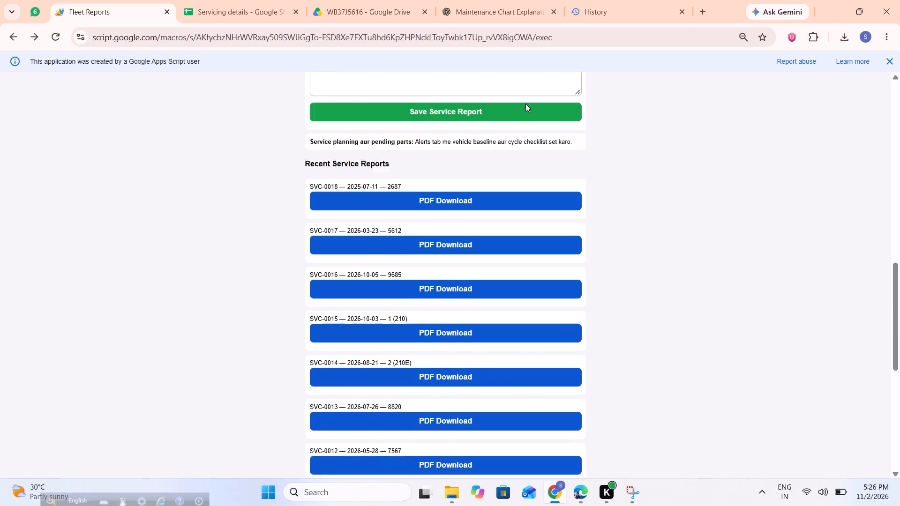
{"action": "scroll", "coordinate": [525, 104], "scroll_direction": "down", "scroll_amount": 2}
{"action": "scroll", "coordinate": [525, 104], "scroll_direction": "up", "scroll_amount": 3}
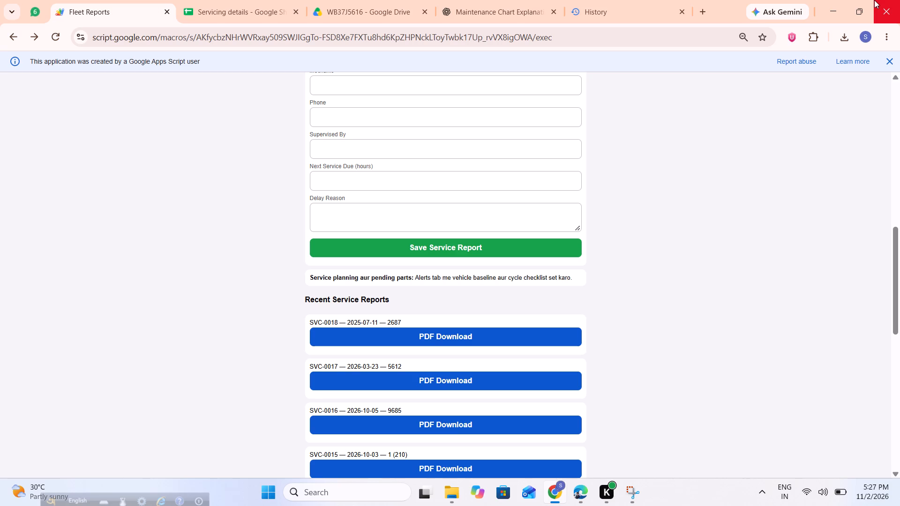
Close the Chrome and Edge browser windows to get back to the desktop.
{"action": "triple_click", "coordinate": [899, 0]}
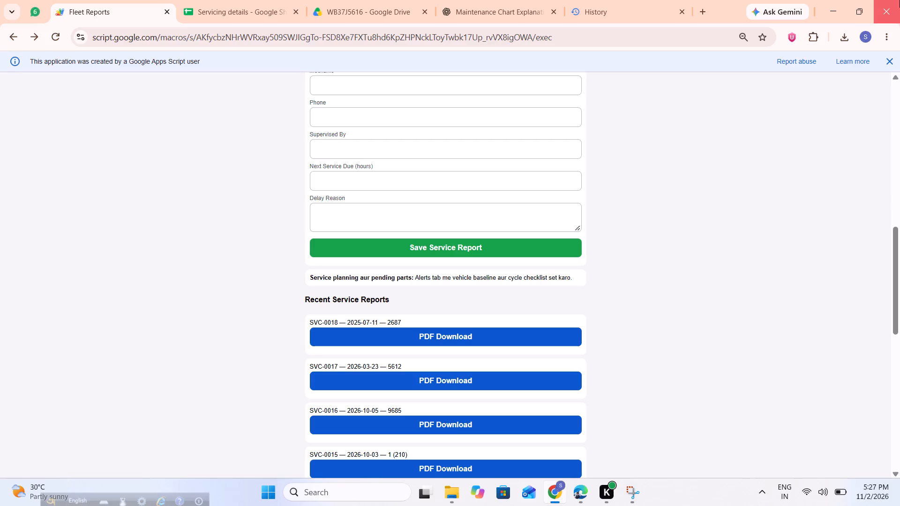
{"action": "triple_click", "coordinate": [899, 0]}
{"action": "triple_click", "coordinate": [899, 0]}
{"action": "triple_click", "coordinate": [899, 0]}
{"action": "triple_click", "coordinate": [899, 0]}
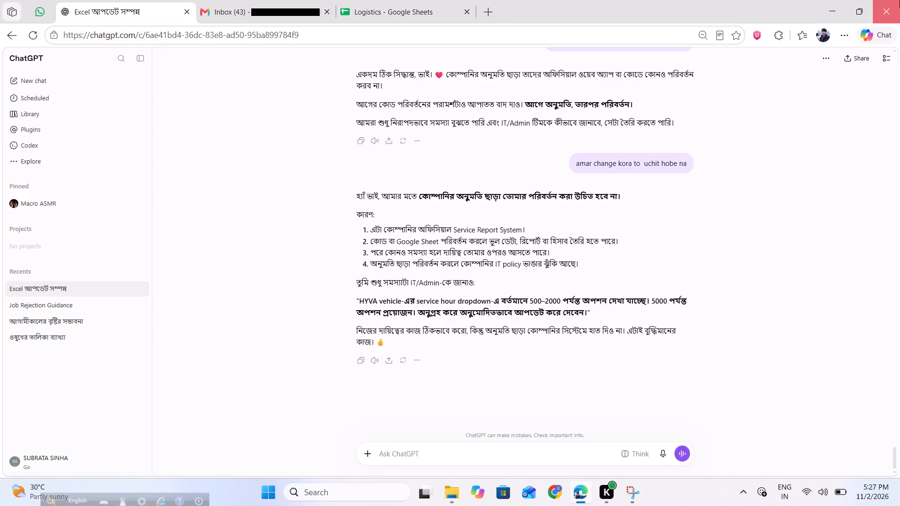
{"action": "triple_click", "coordinate": [899, 0]}
{"action": "left_click_drag", "start_coordinate": [899, 0], "coordinate": [761, 74]}
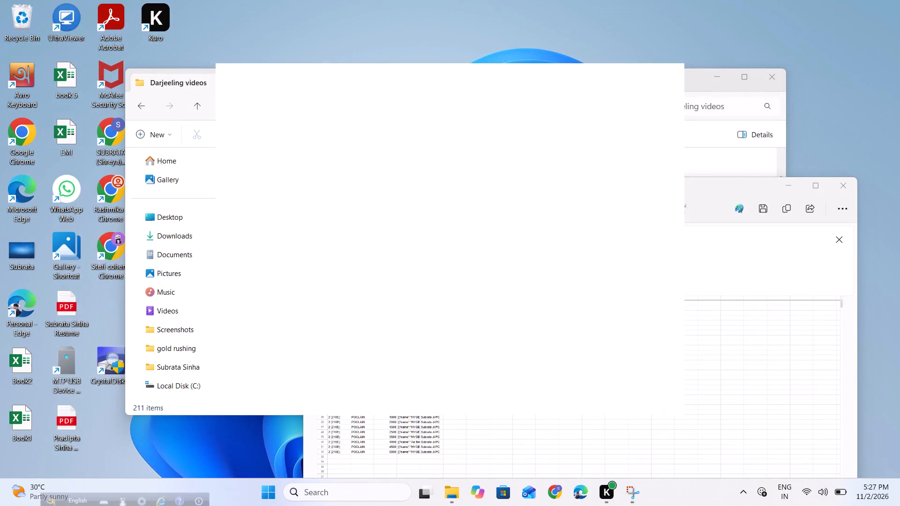